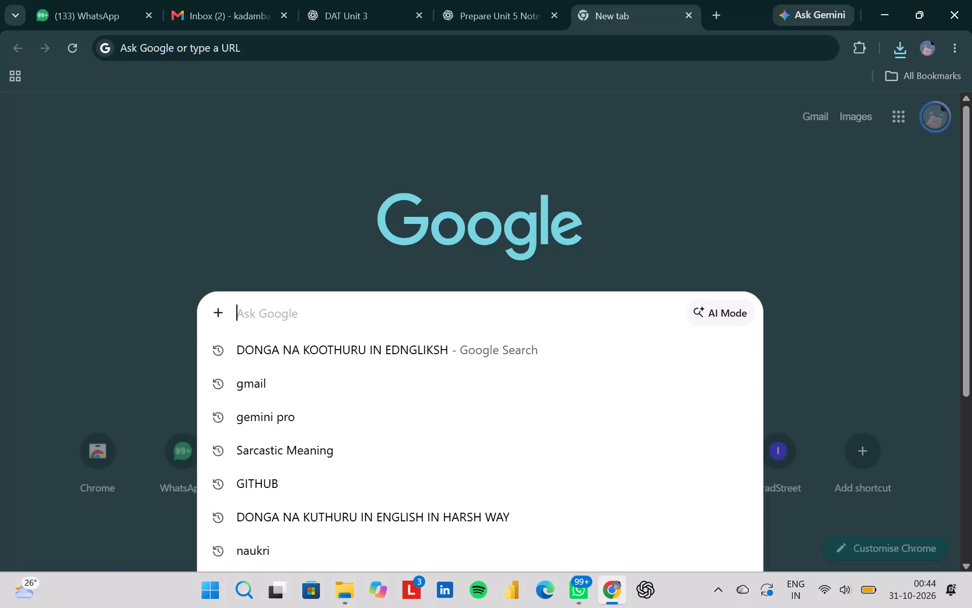
Search Google for "word to pdf" and open the iLovePDF Word to PDF converter.
type("word to")
key("space")
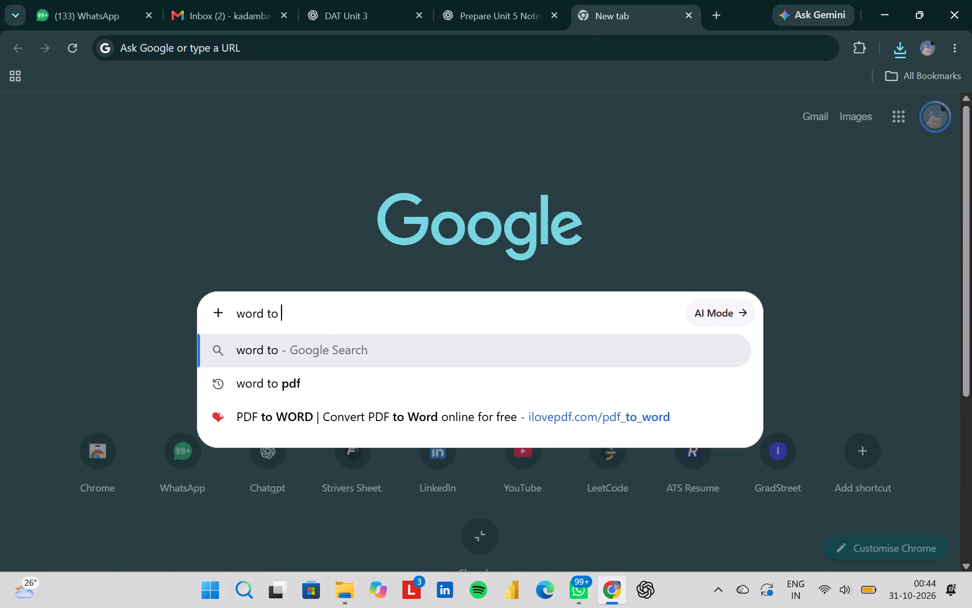
type("pdf")
key("Return")
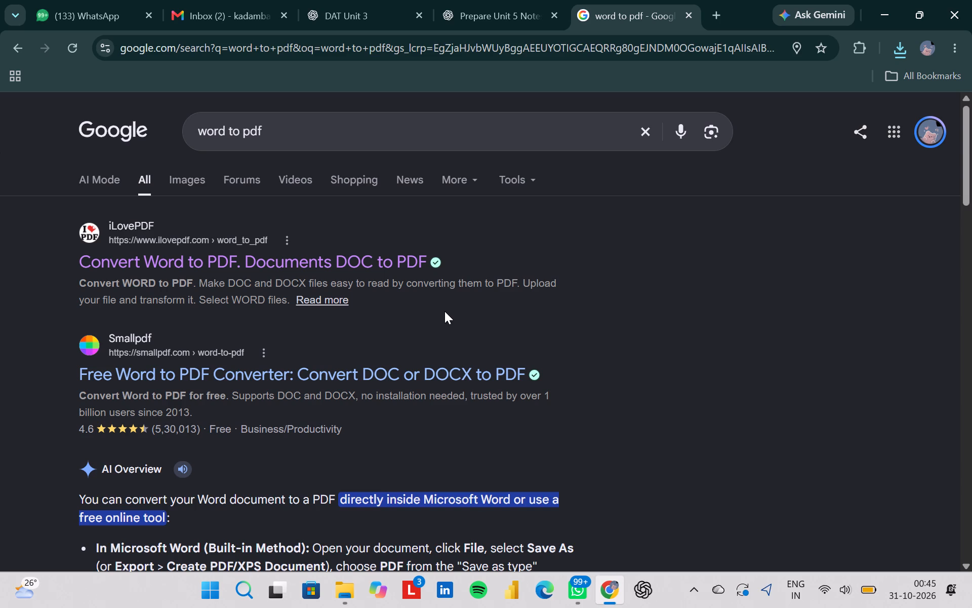
left_click(158, 251)
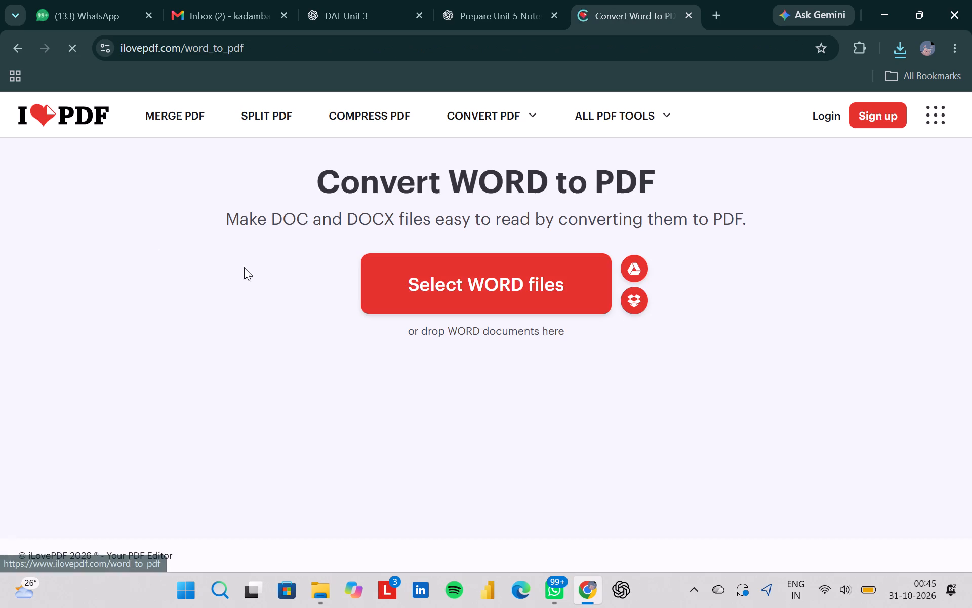
Add the Word file R23_MINI_PROJECT_REPORT_TEMPLATE_with_Instructions (4) from Downloads to the converter.
left_click_drag(498, 337, 457, 237)
left_click(445, 262)
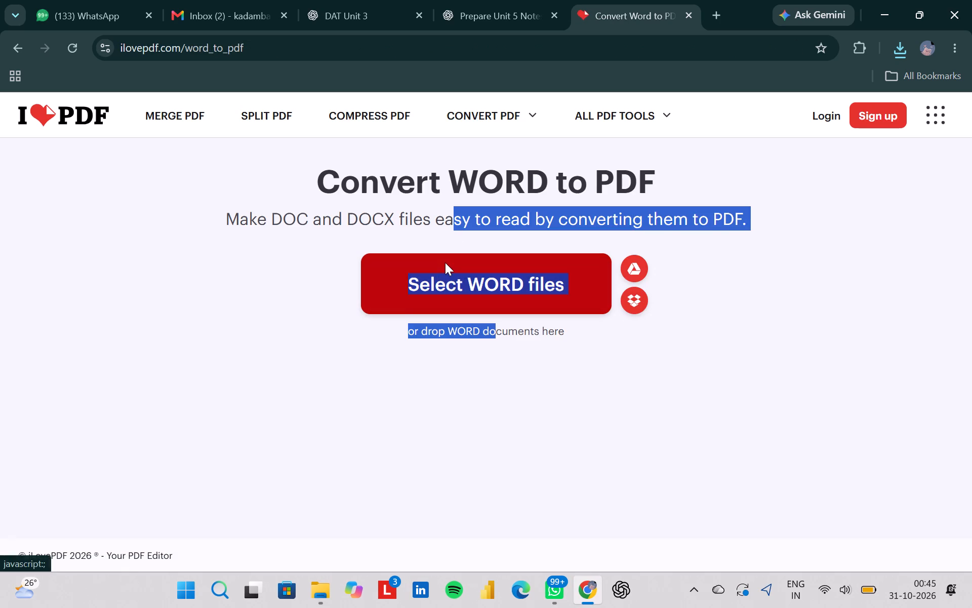
left_click(170, 142)
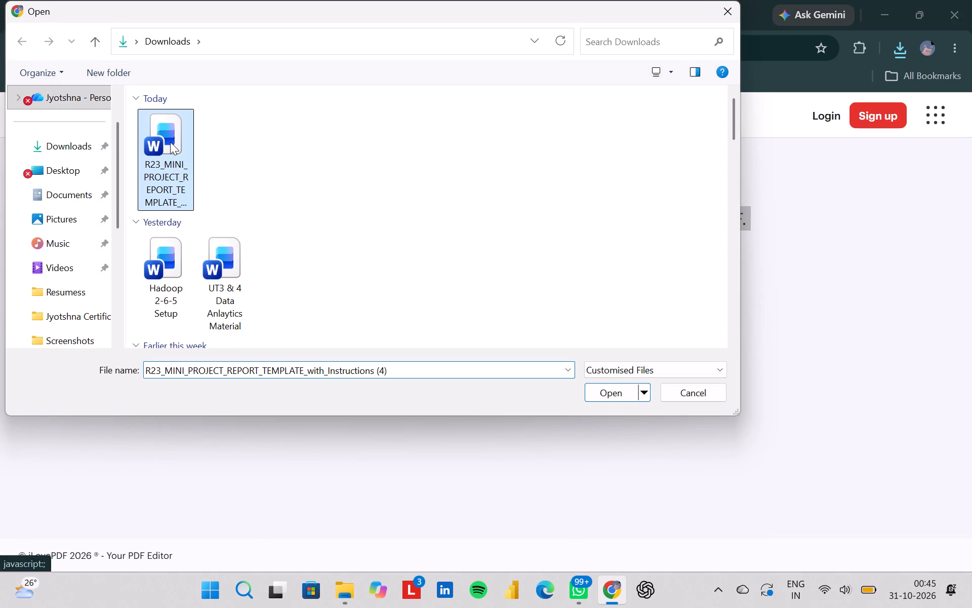
left_click(632, 389)
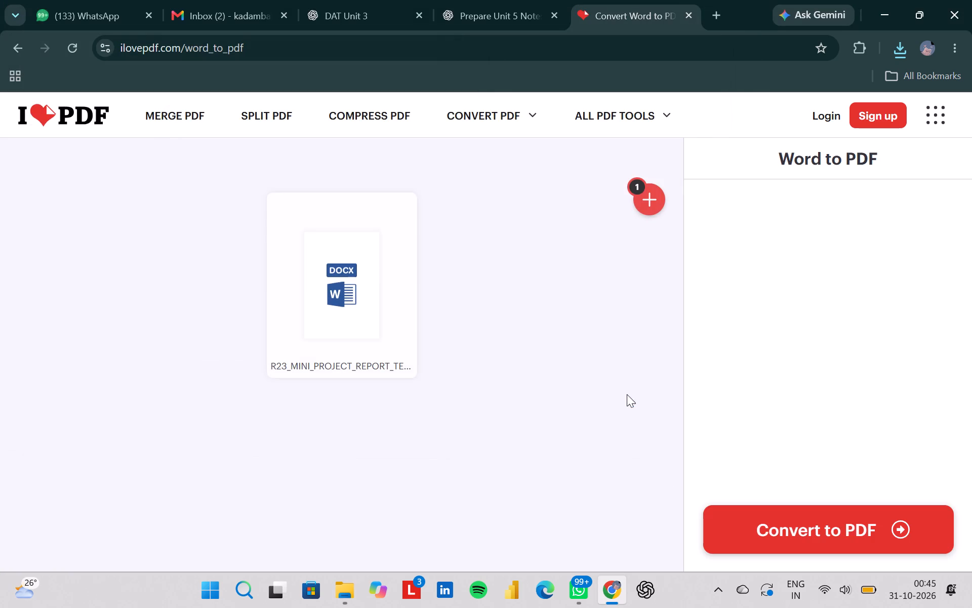
Convert the added mini project report document to PDF.
left_click(741, 533)
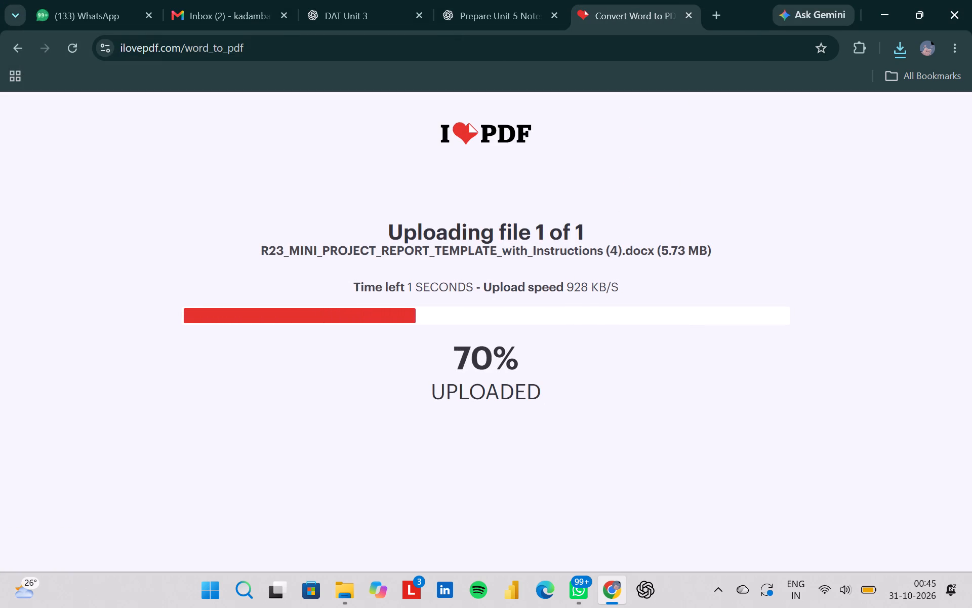
scroll(455, 340, "down", 1)
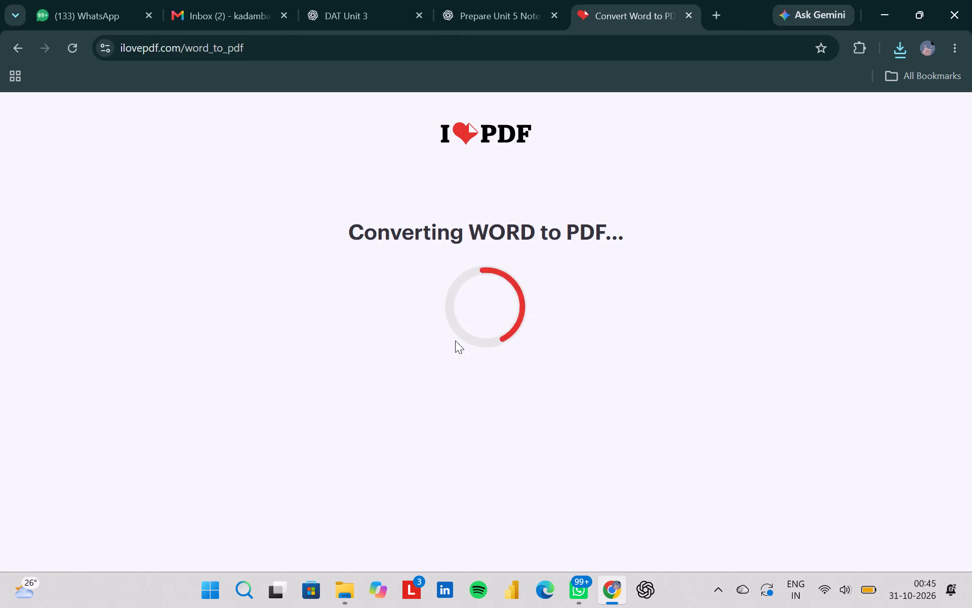
scroll(455, 340, "down", 1)
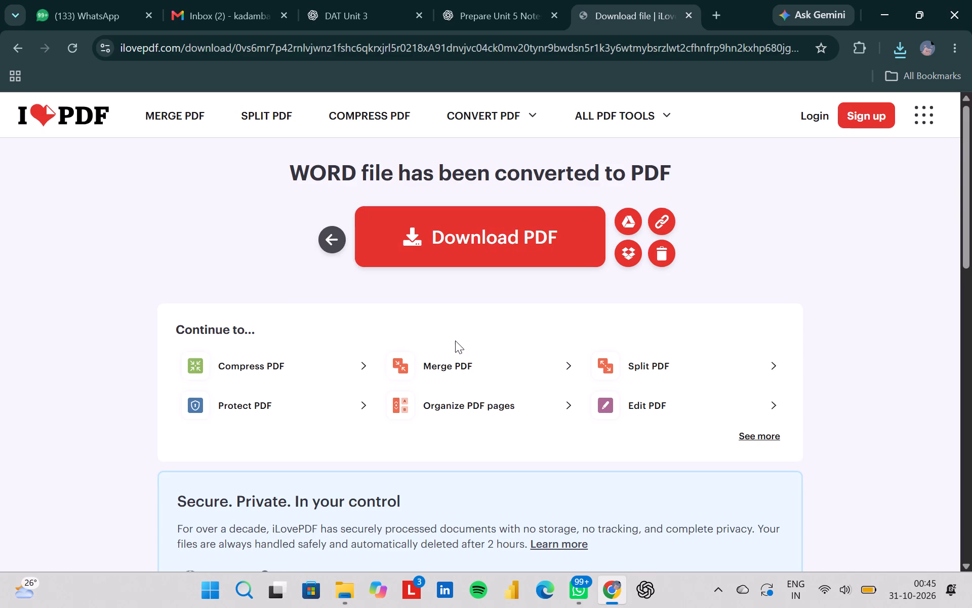
scroll(455, 340, "right", 1)
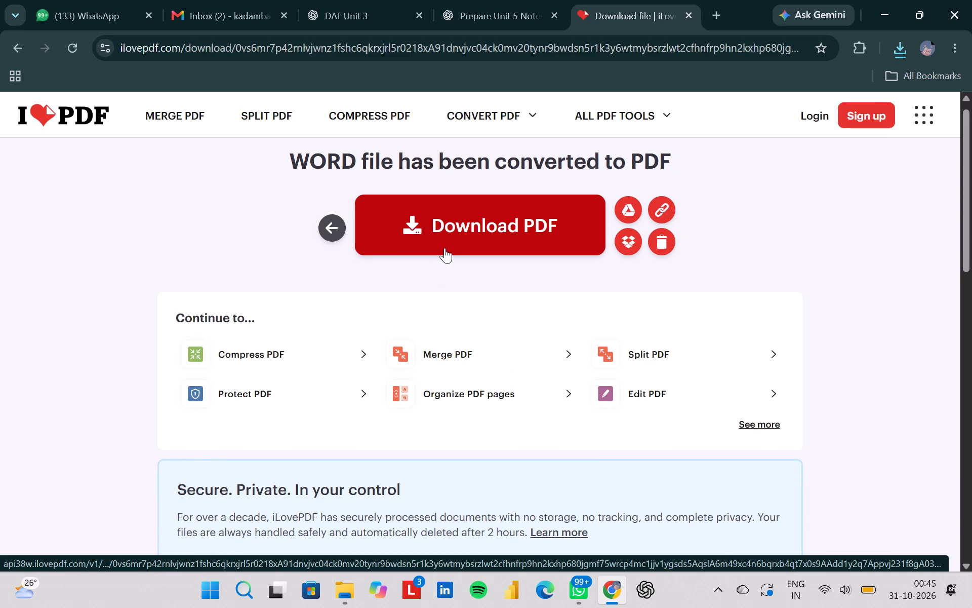
Download the converted PDF of the mini project report, allowing iLovePDF to download multiple files.
left_click(444, 248)
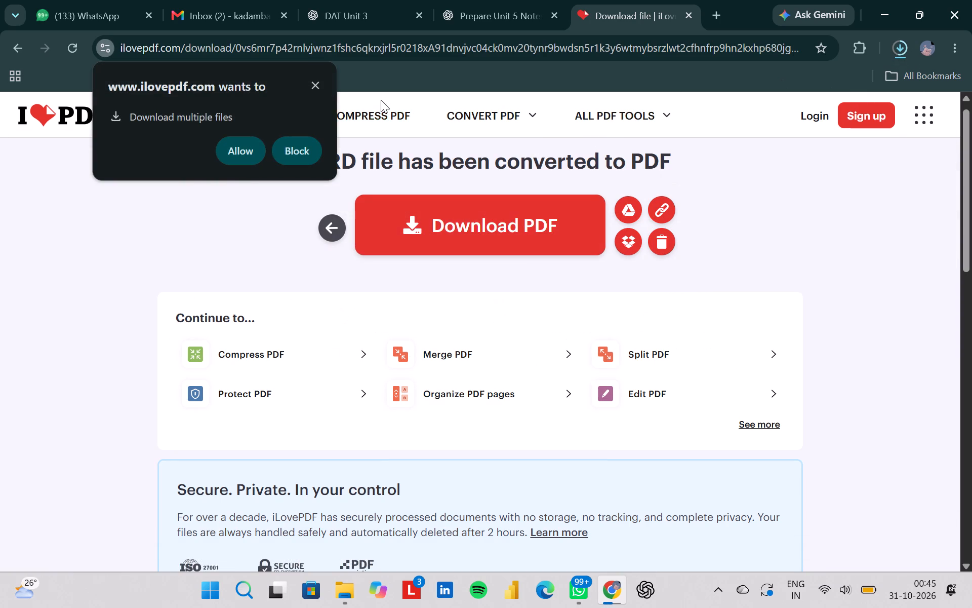
left_click(241, 145)
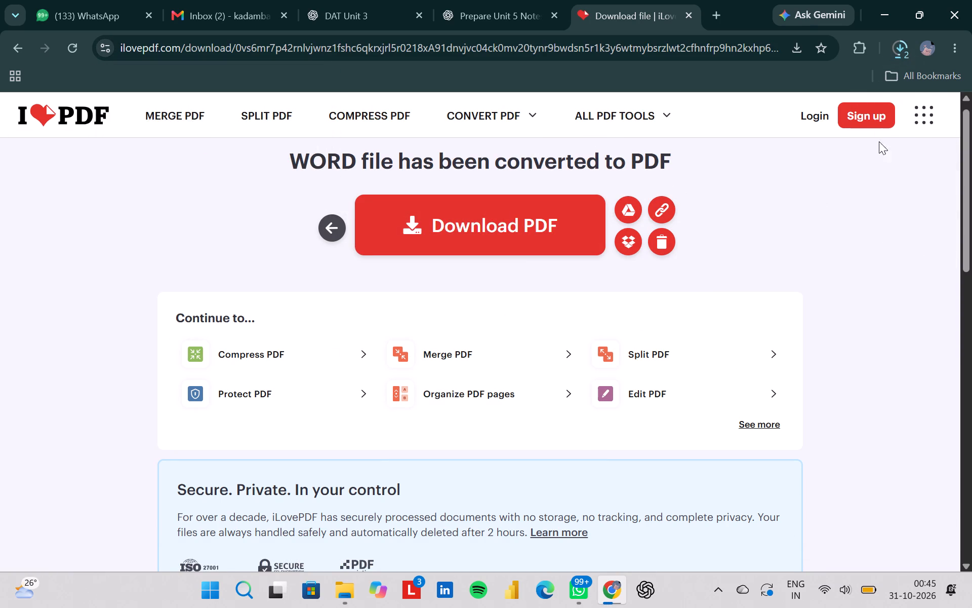
Open the downloaded R23_MINI_PROJECT_REPORT_TEMPLATE_with_Instructions (4).pdf and review its cover and certificate pages.
left_click(909, 44)
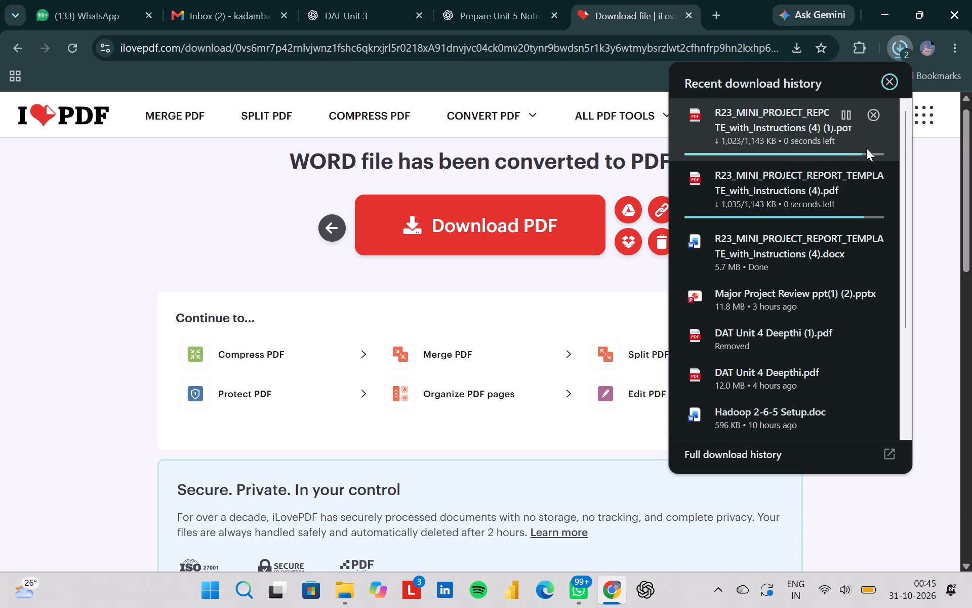
double_click(798, 176)
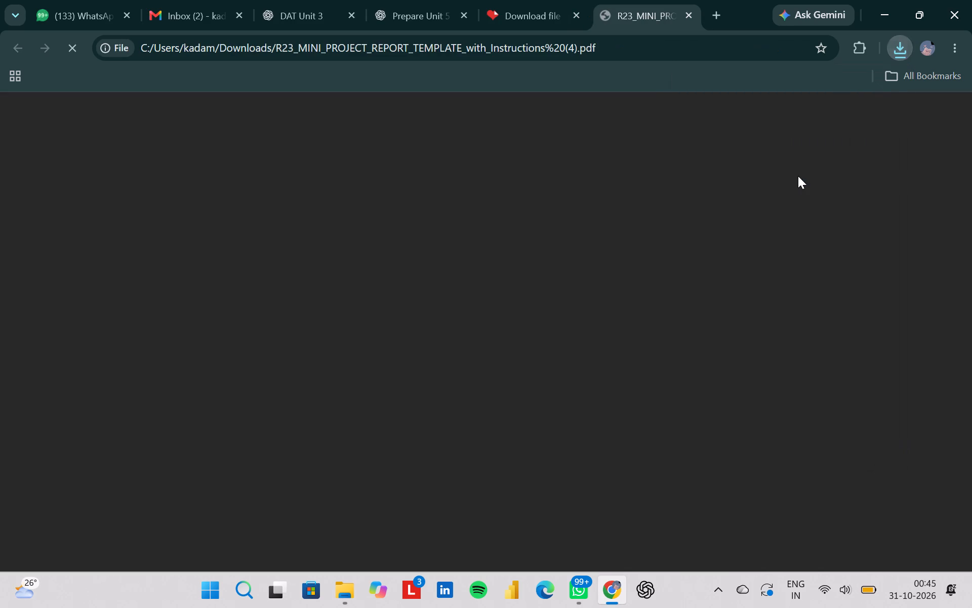
scroll(549, 150, "down", 1)
scroll(539, 246, "down", 1)
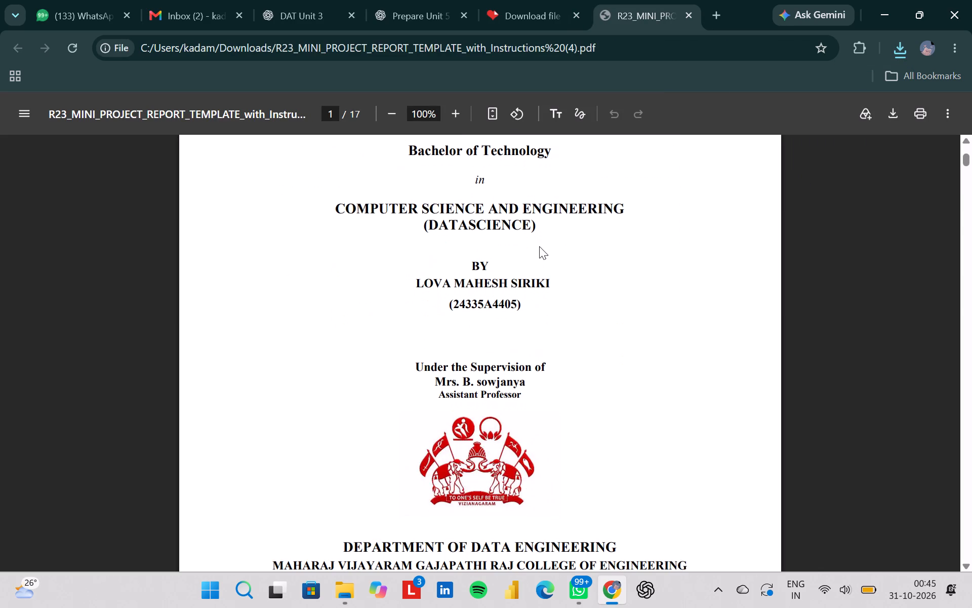
scroll(575, 258, "down", 4)
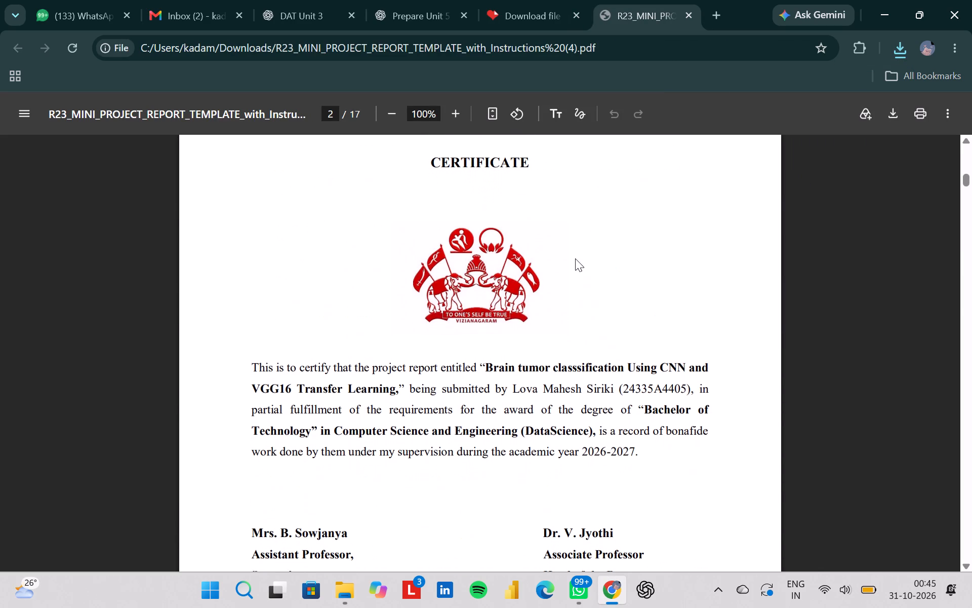
Download a copy of the opened mini project report PDF from the PDF viewer.
left_click(898, 109)
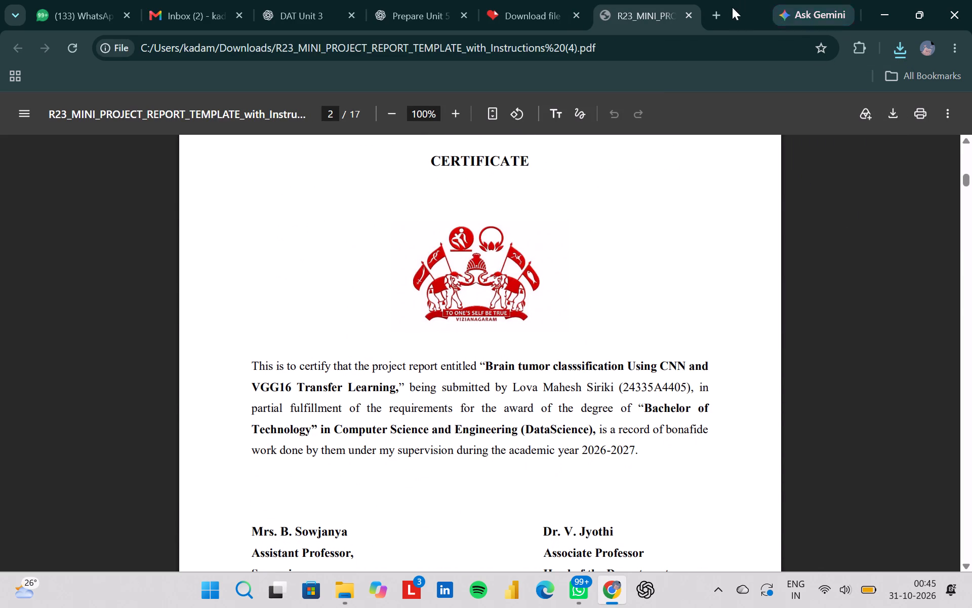
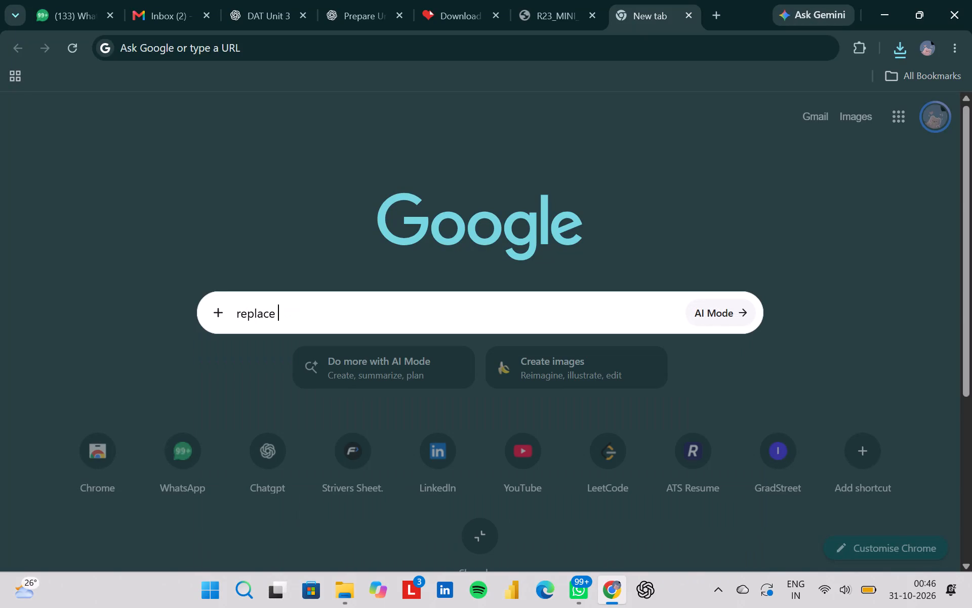
Search Google for "replace 3 pages in existing pdf".
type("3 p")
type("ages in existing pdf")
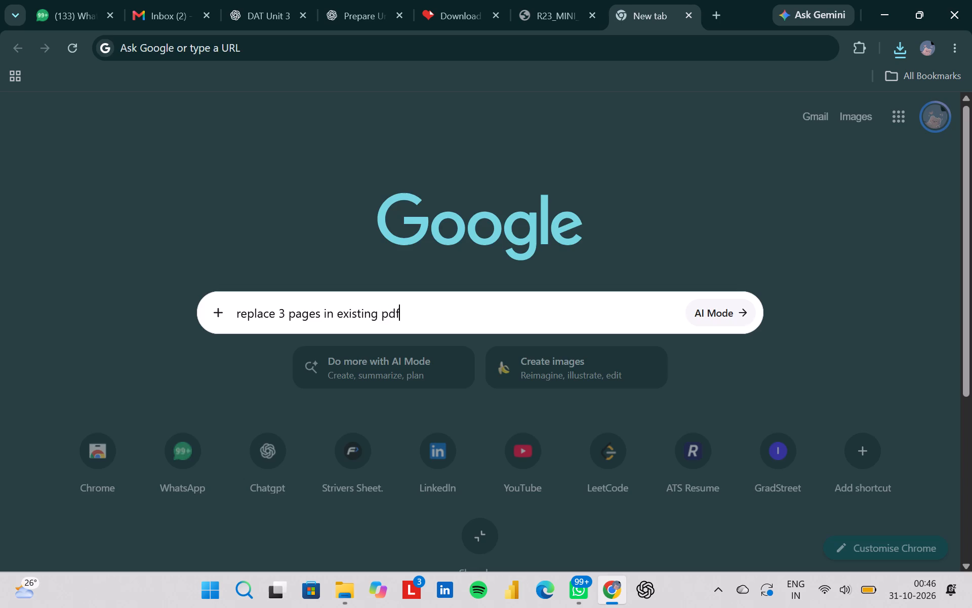
Search Google for "replace 3 pages in existing pdf" and open the iLovePDF Organize PDF tool.
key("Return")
scroll(109, 326, "right", 1)
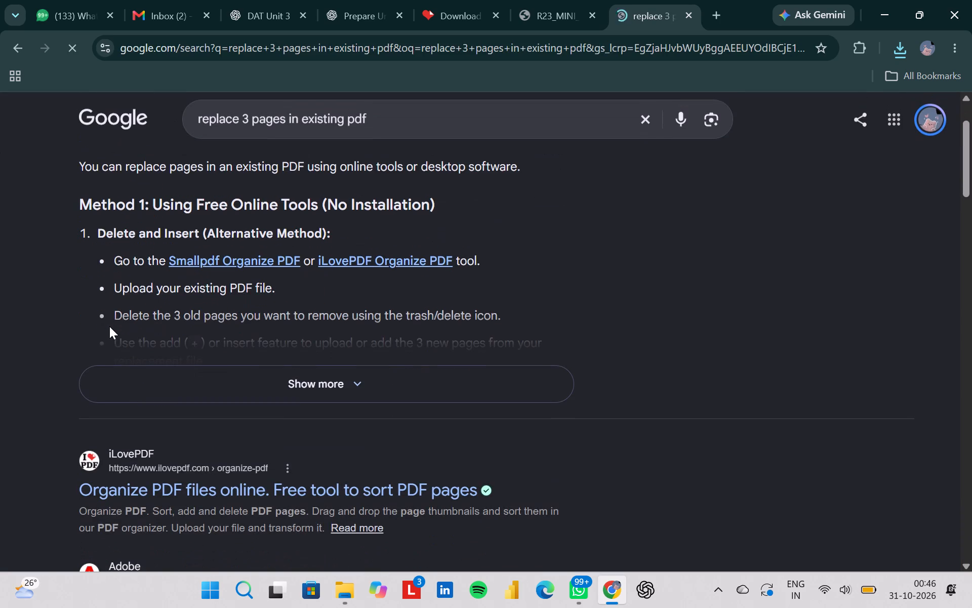
left_click(214, 478)
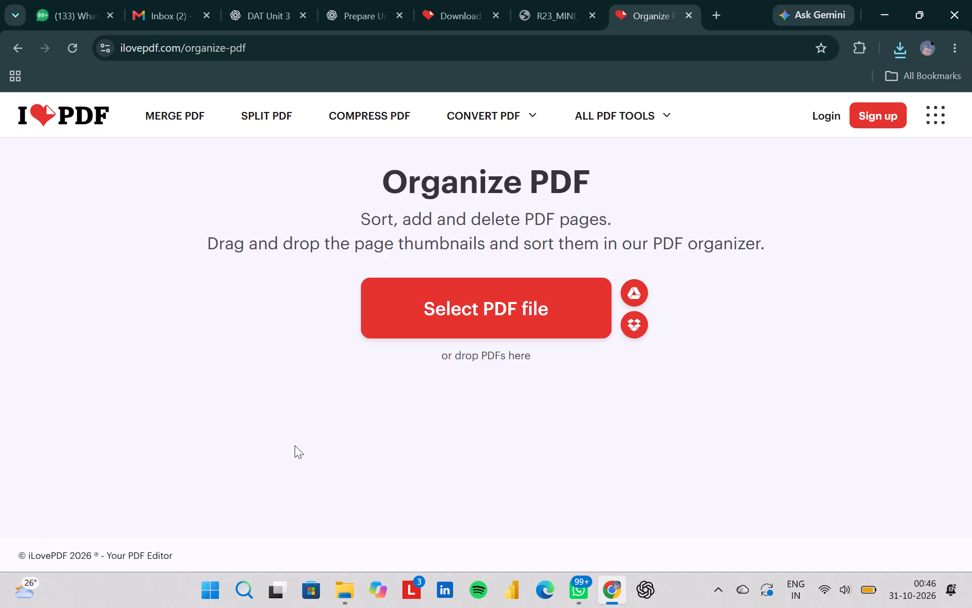
Load R23_MINI_PROJECT_REPORT_TEMPLATE_with_Instructions (4) (1) from Downloads into the PDF organizer.
left_click(530, 283)
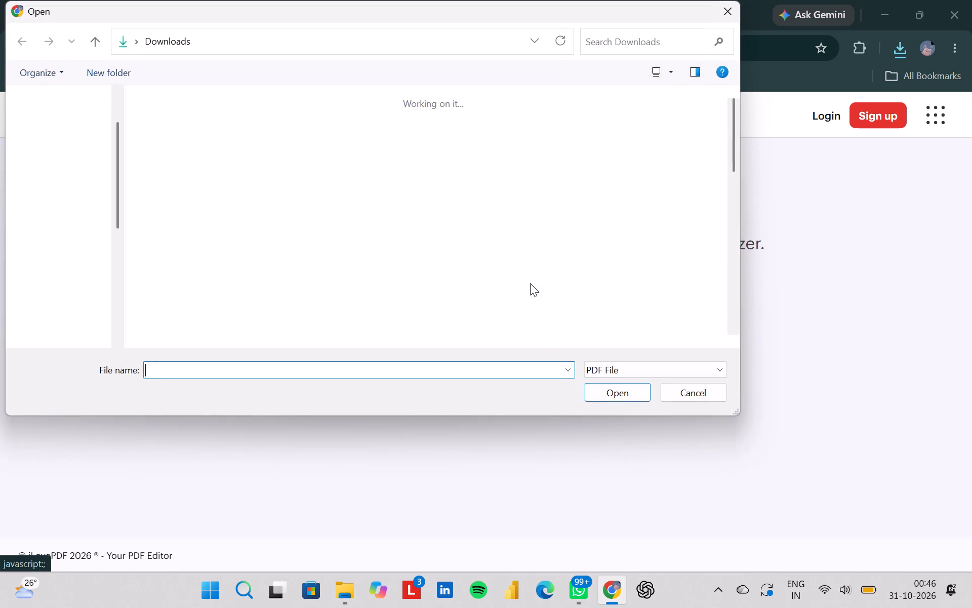
left_click(251, 143)
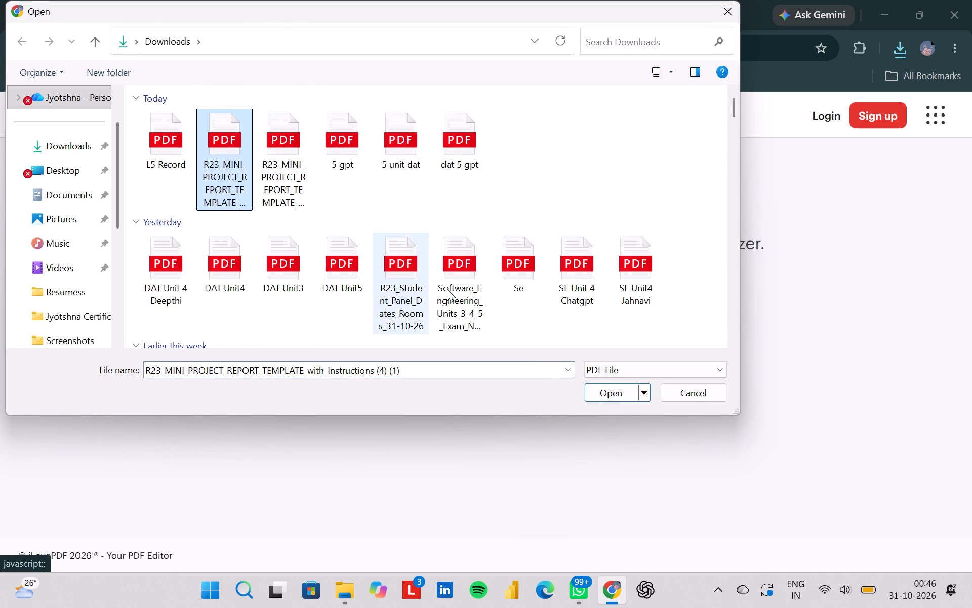
left_click(627, 393)
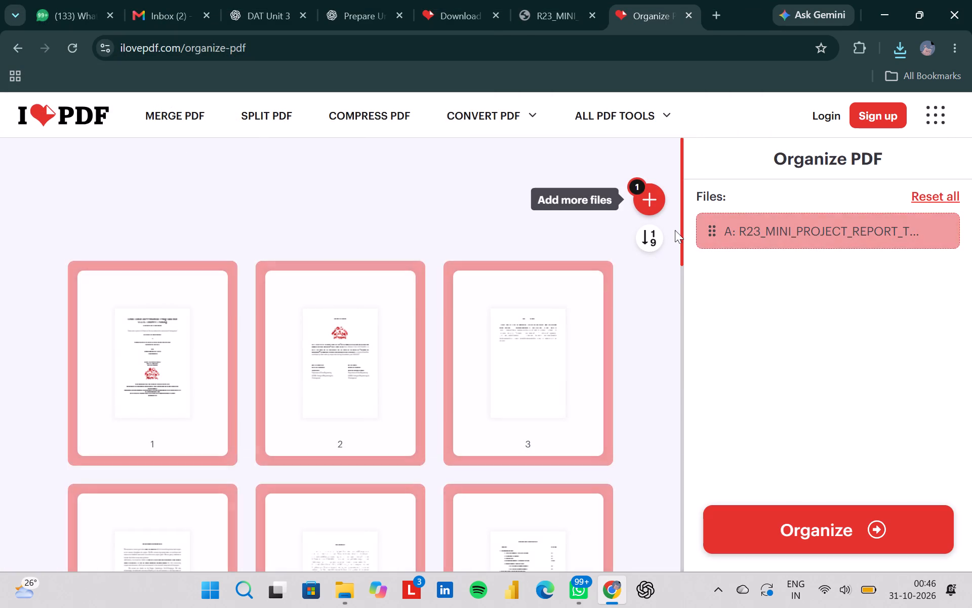
Add the L5 Record PDF from Downloads as a second file in the organizer.
left_click(647, 204)
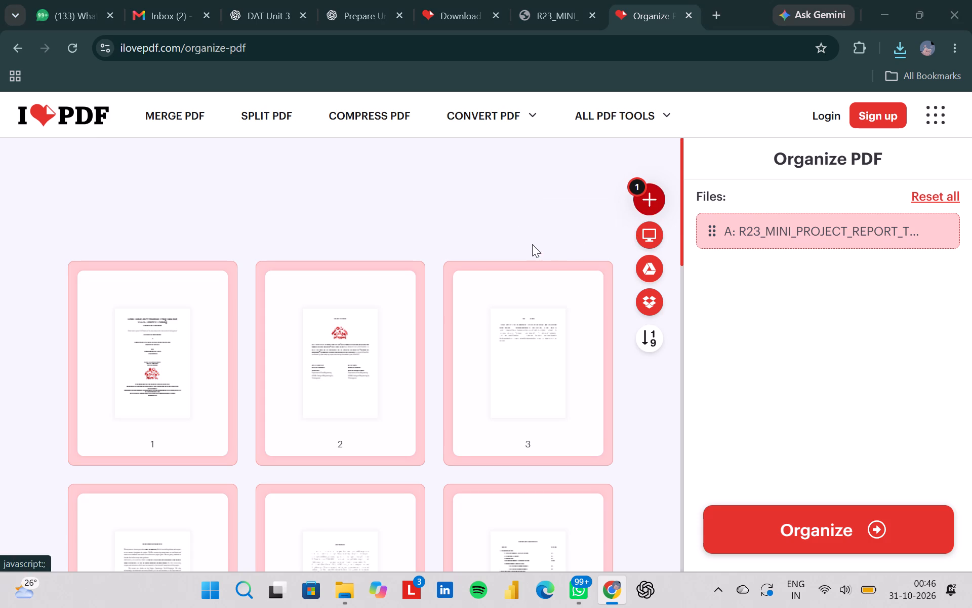
left_click(165, 148)
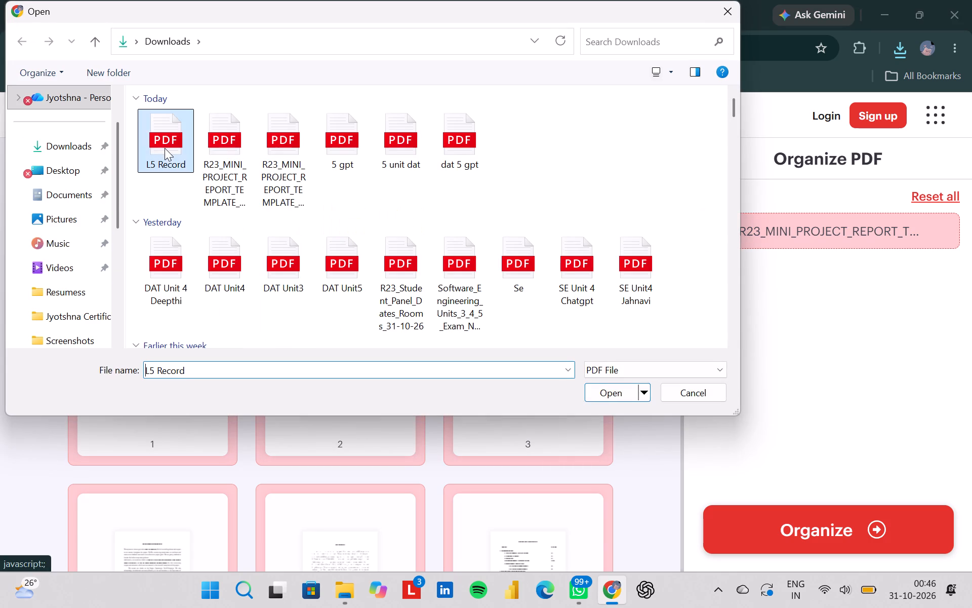
left_click(618, 395)
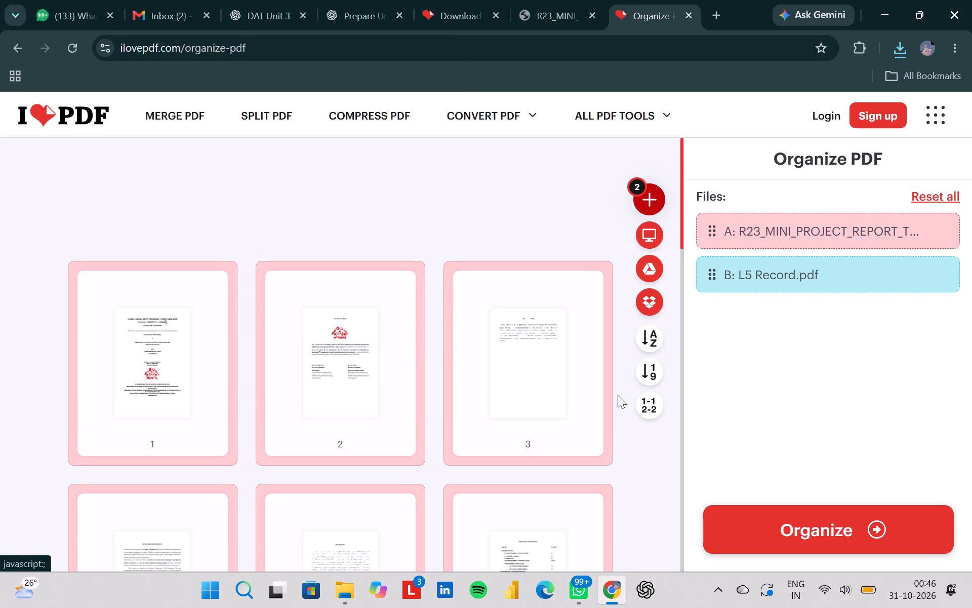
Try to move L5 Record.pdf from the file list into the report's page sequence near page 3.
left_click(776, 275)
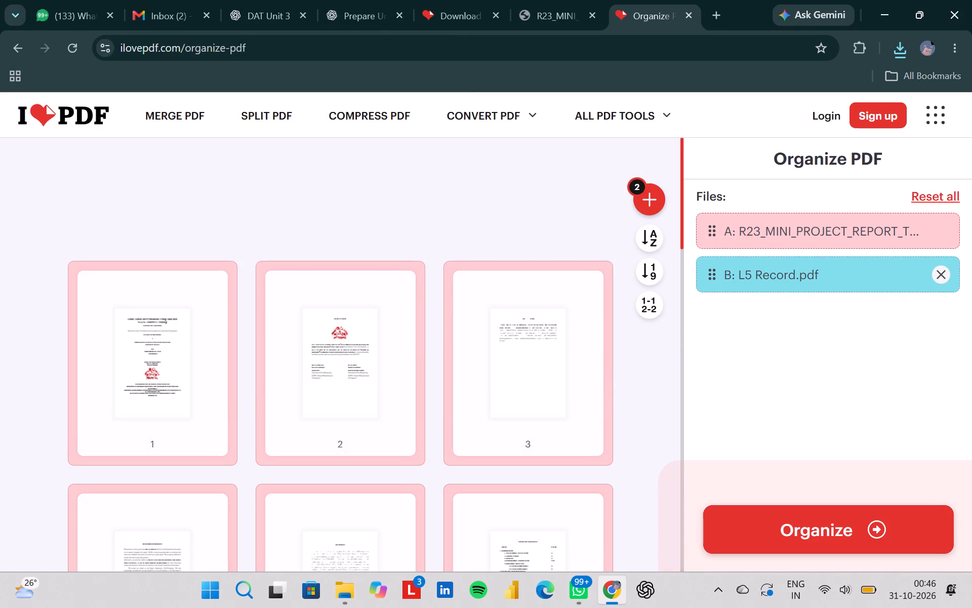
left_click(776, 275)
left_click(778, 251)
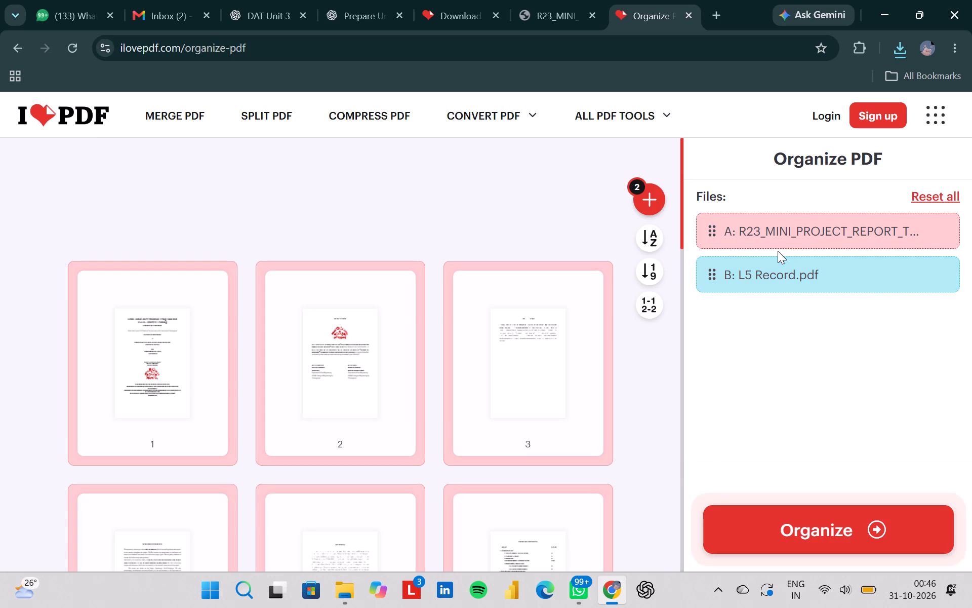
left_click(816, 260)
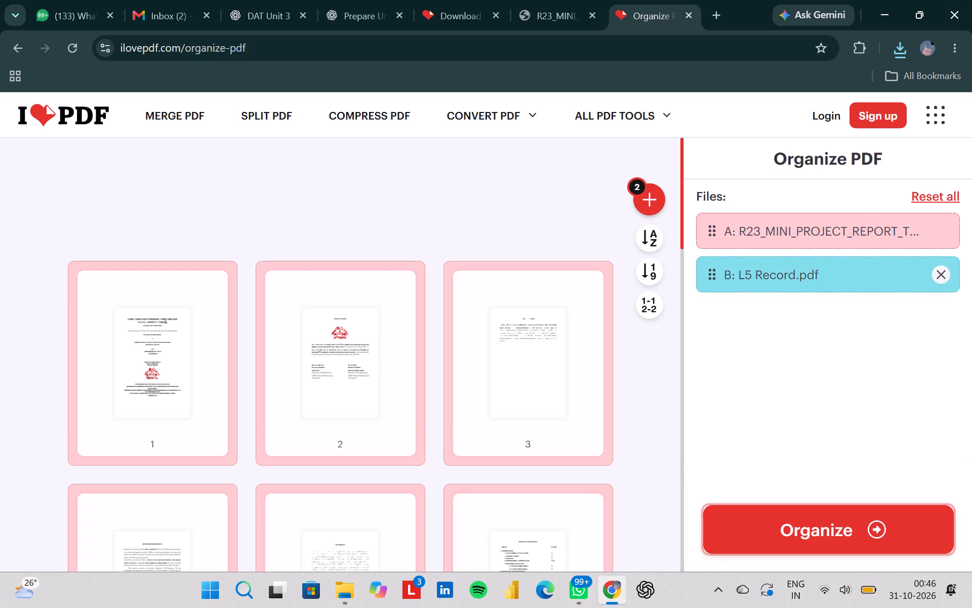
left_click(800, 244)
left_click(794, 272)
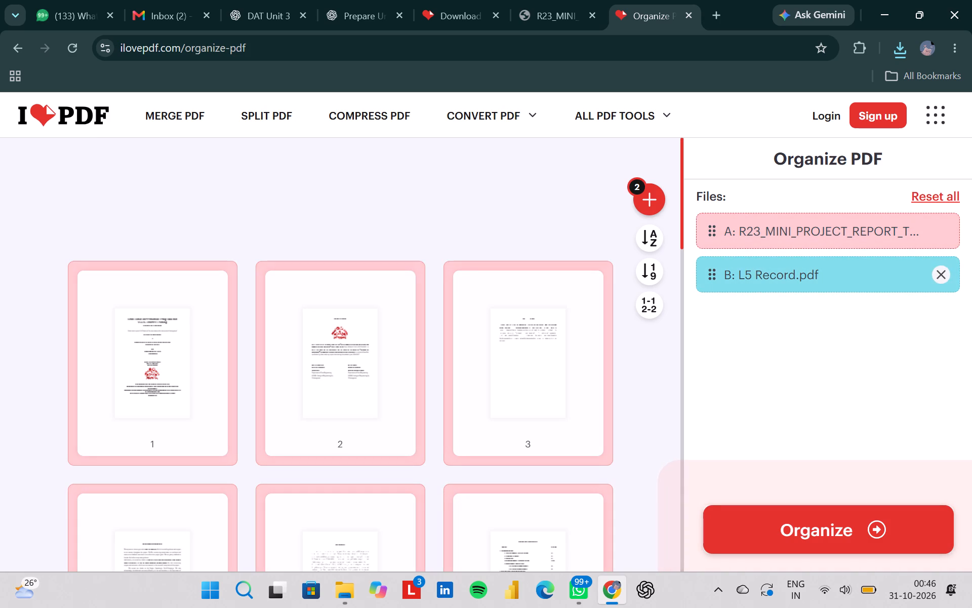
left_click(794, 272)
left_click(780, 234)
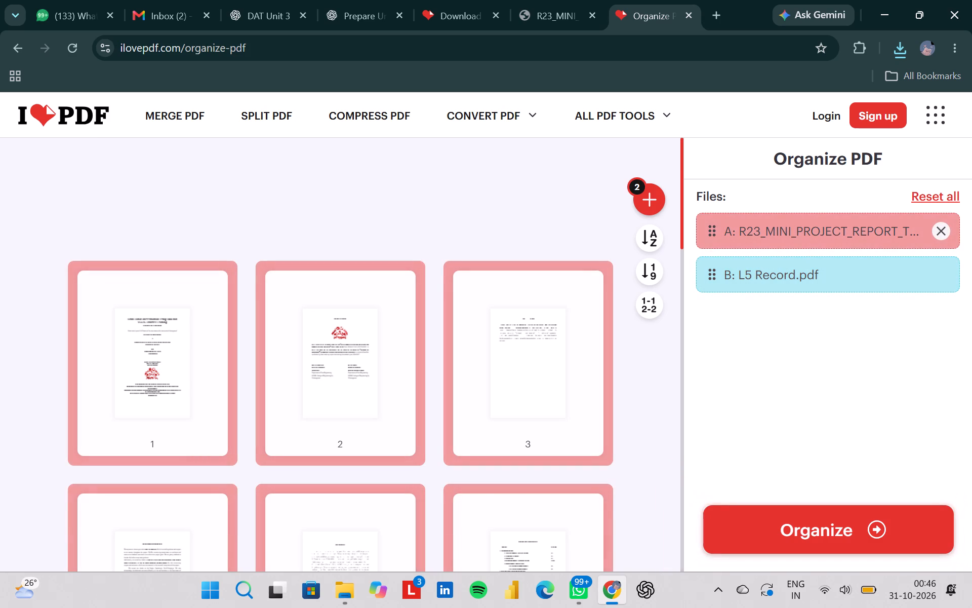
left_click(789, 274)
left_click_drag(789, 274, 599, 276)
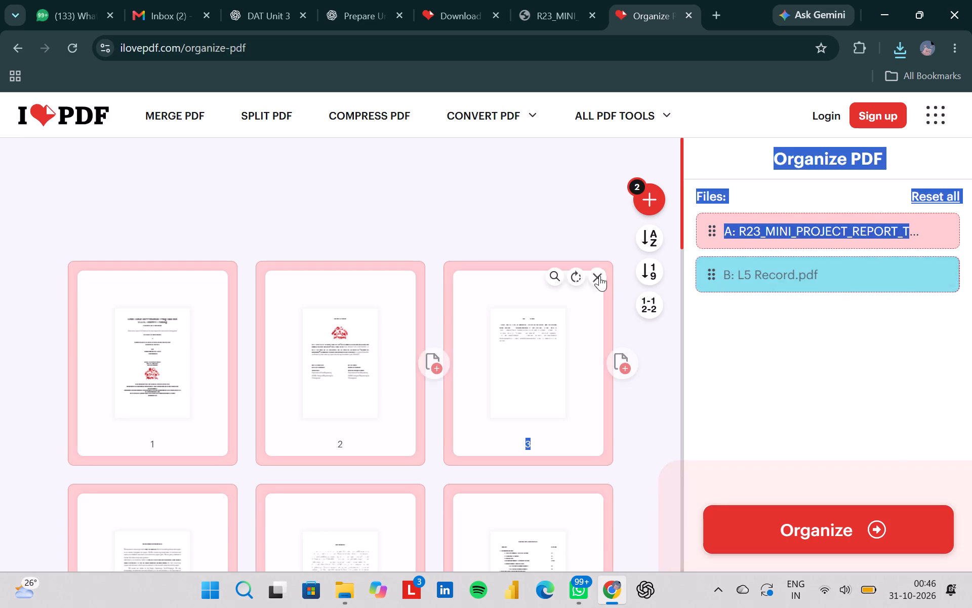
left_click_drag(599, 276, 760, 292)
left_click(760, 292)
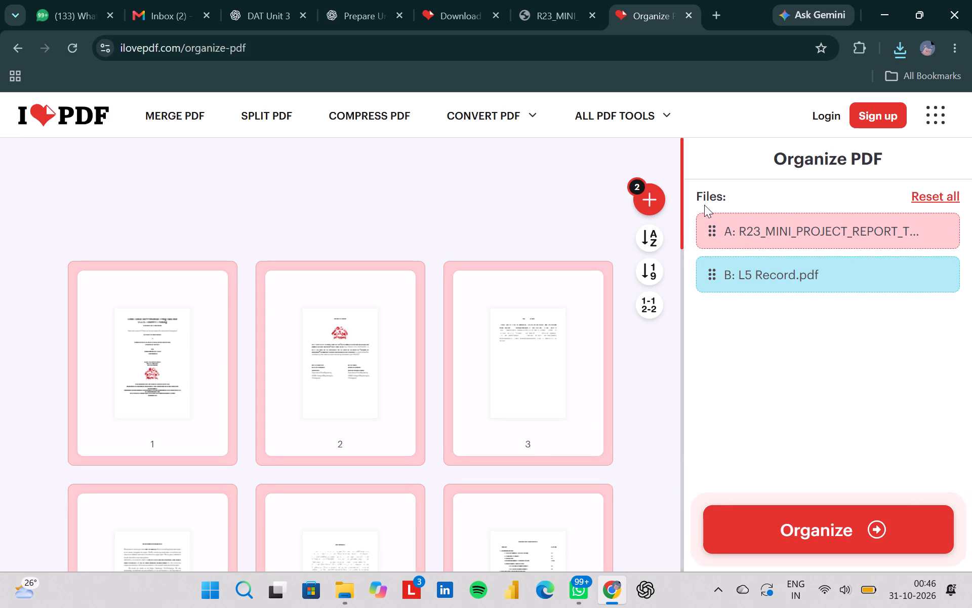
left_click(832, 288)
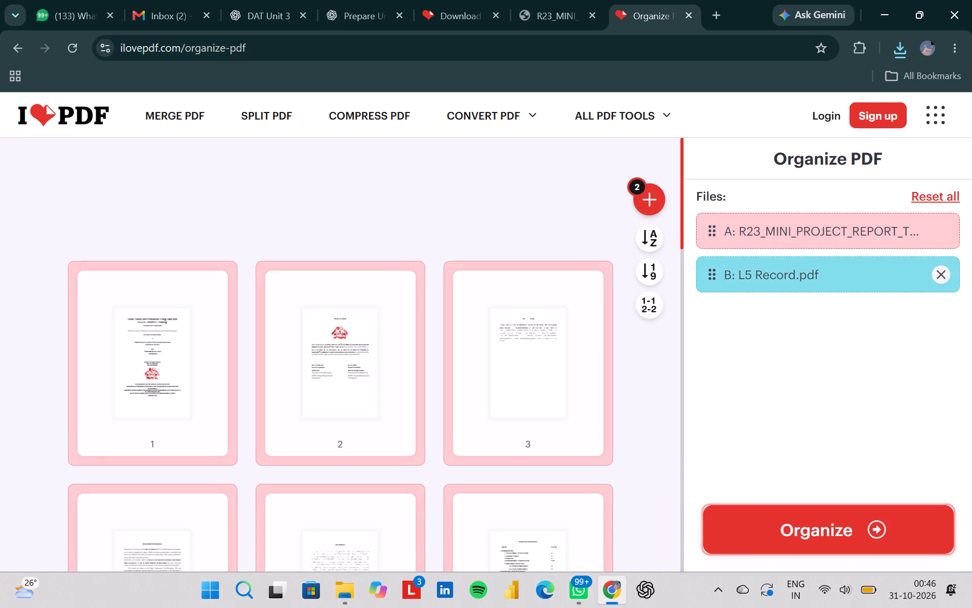
Organize the mini project report and L5 Record into one PDF and download the file.
scroll(567, 360, "down", 5)
left_click(859, 533)
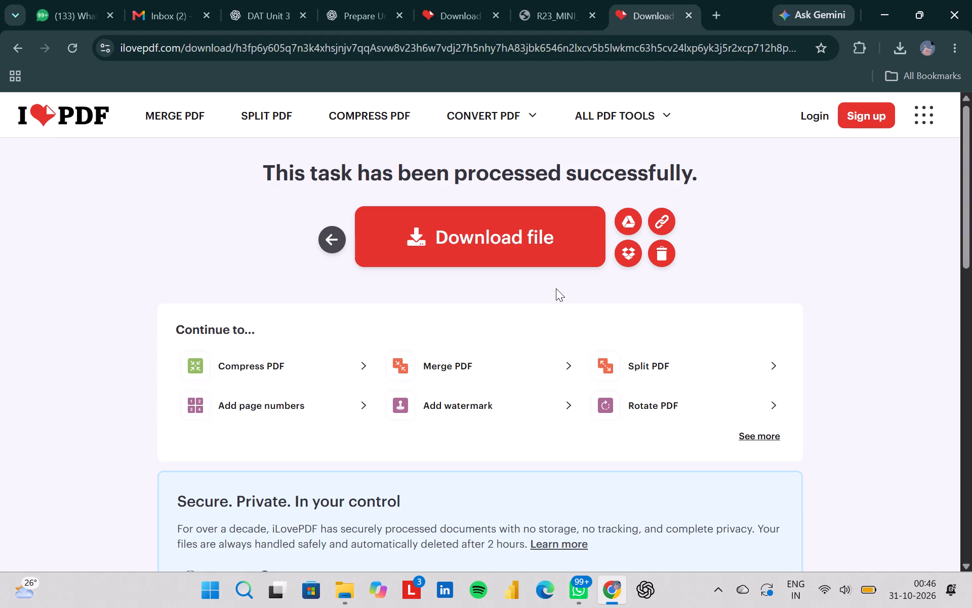
left_click(544, 241)
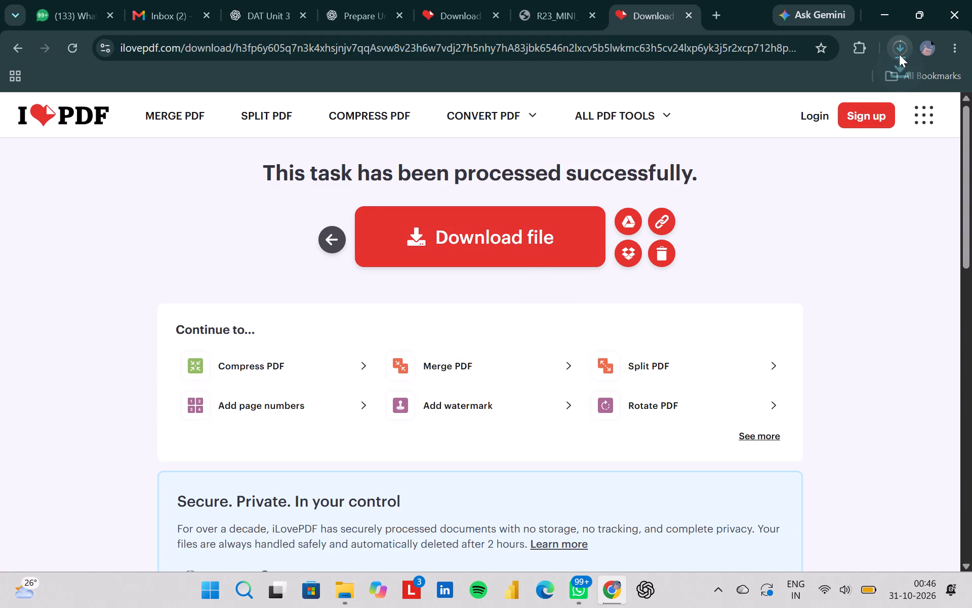
Open the downloaded organized.pdf, examine its title and certificate pages, and close it.
left_click(899, 54)
triple_click(771, 126)
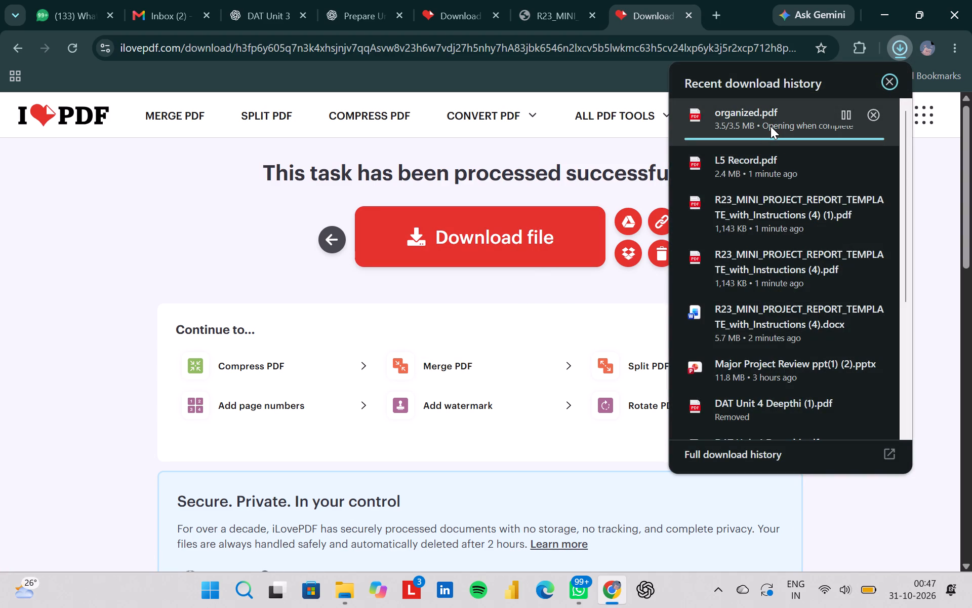
triple_click(771, 126)
double_click(771, 126)
scroll(624, 263, "down", 1)
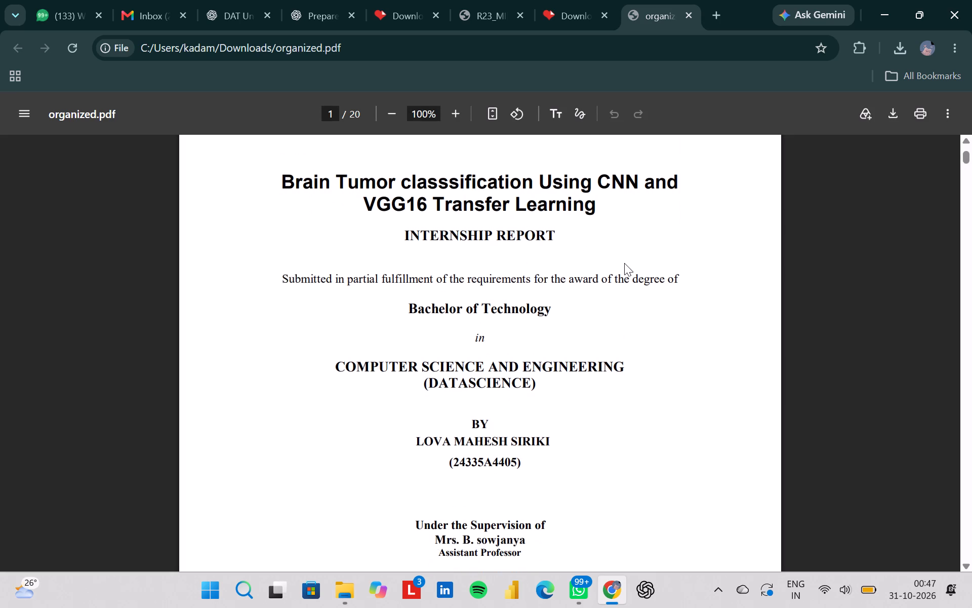
scroll(624, 263, "down", 5)
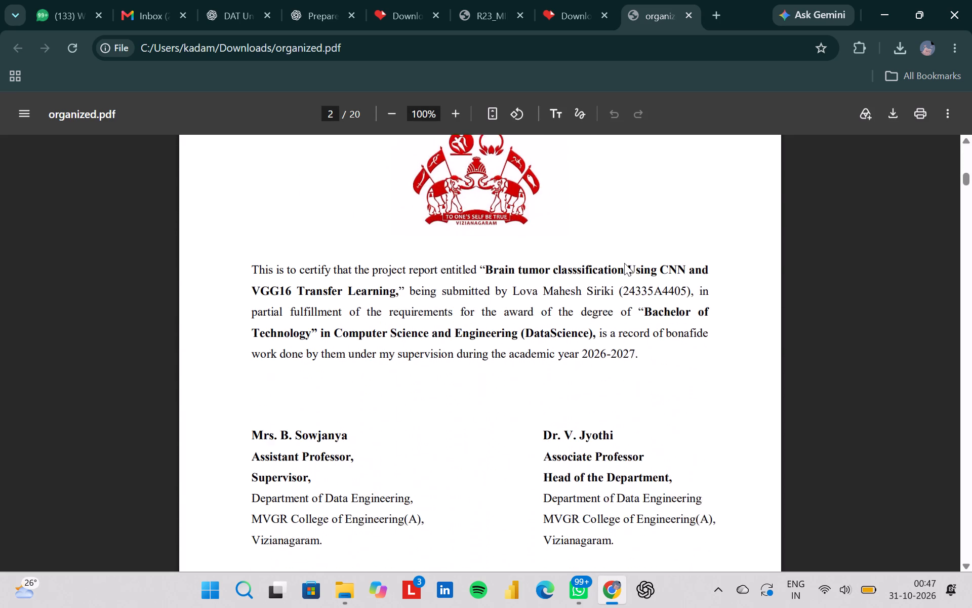
scroll(624, 263, "down", 2)
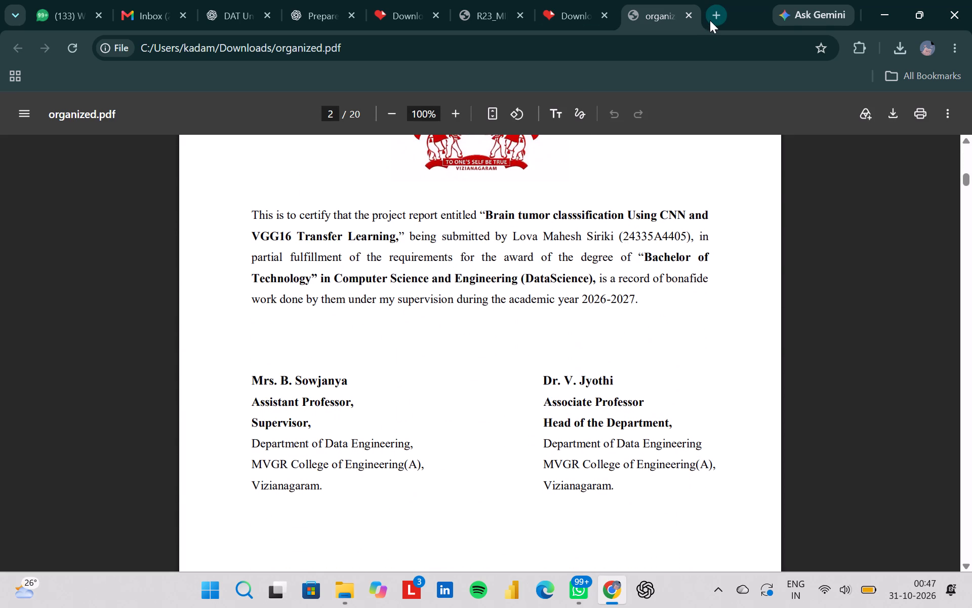
left_click(584, 12)
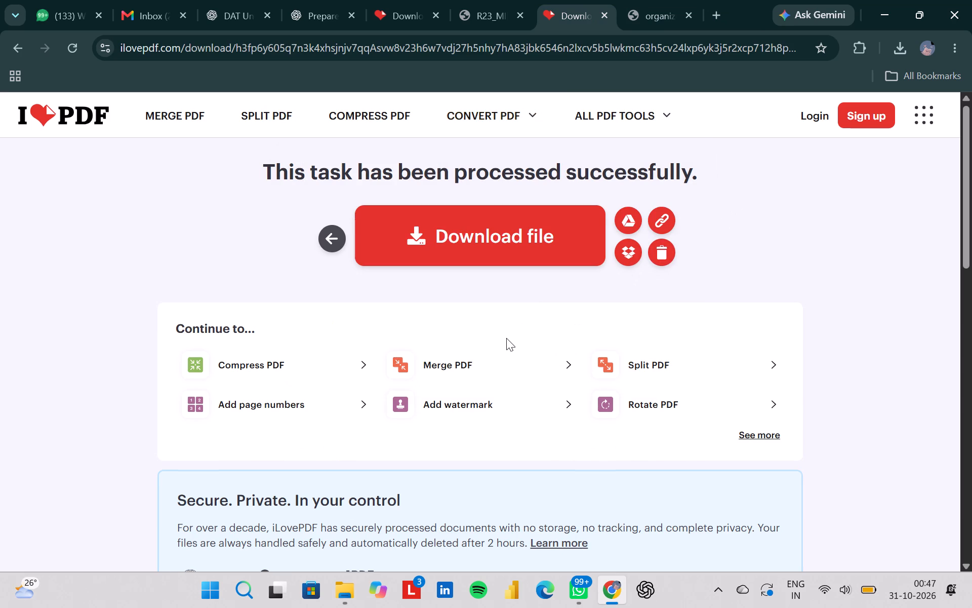
left_click(651, 16)
left_click(693, 13)
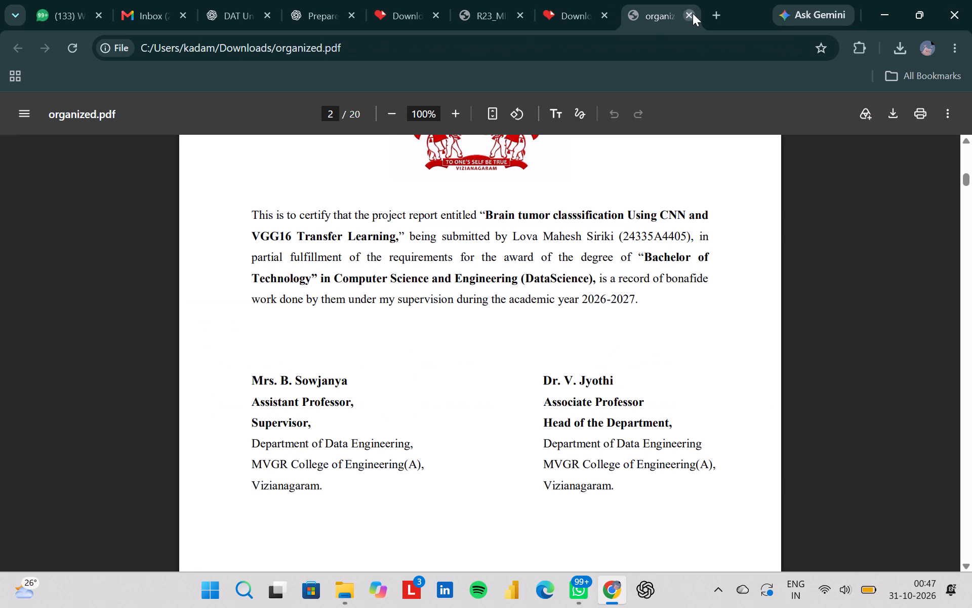
left_click(703, 13)
Search Google in a new tab for "replace 2,3,4 pages in pdf" and open the iLovePDF Organize PDF tool.
left_click(716, 13)
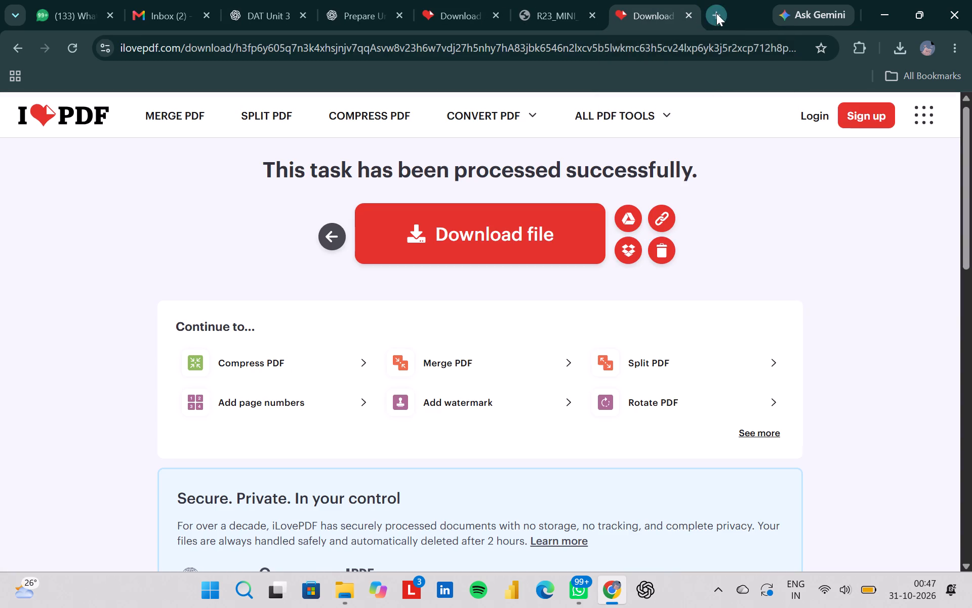
left_click(346, 310)
type("replace 2,3")
type(",4 o")
key("BackSpace")
type("pages in pdf")
key("Return")
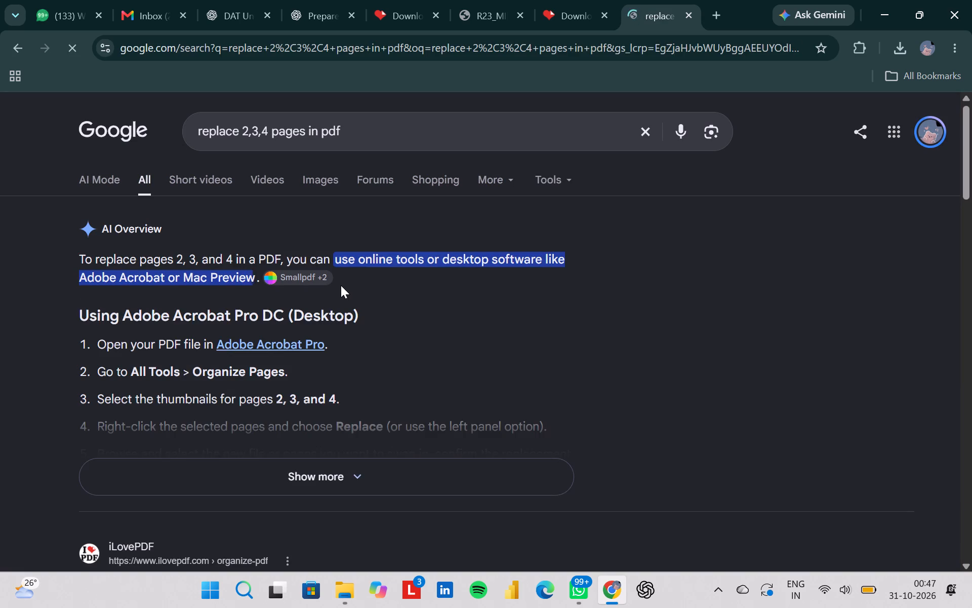
scroll(229, 459, "down", 1)
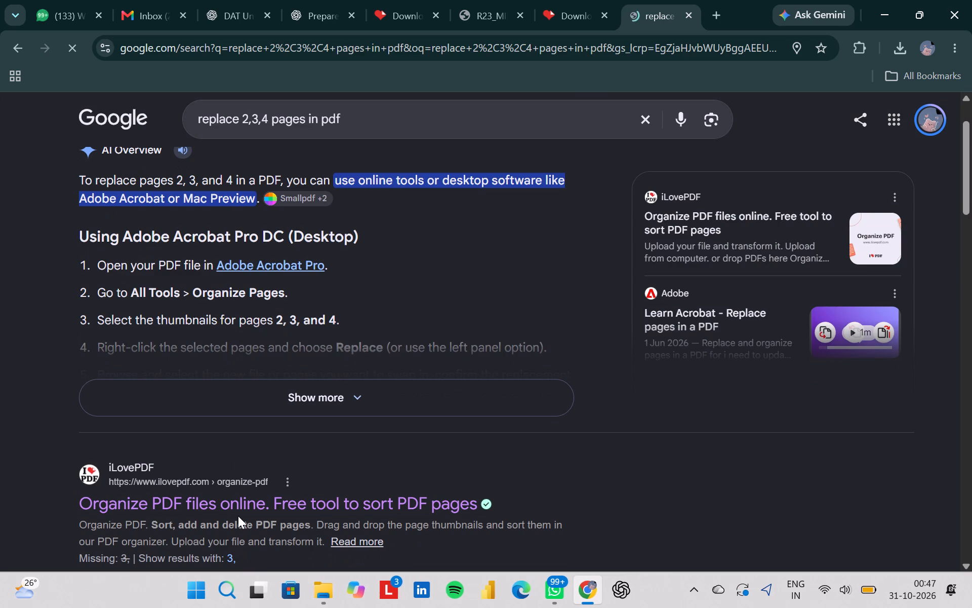
left_click(238, 516)
left_click(268, 491)
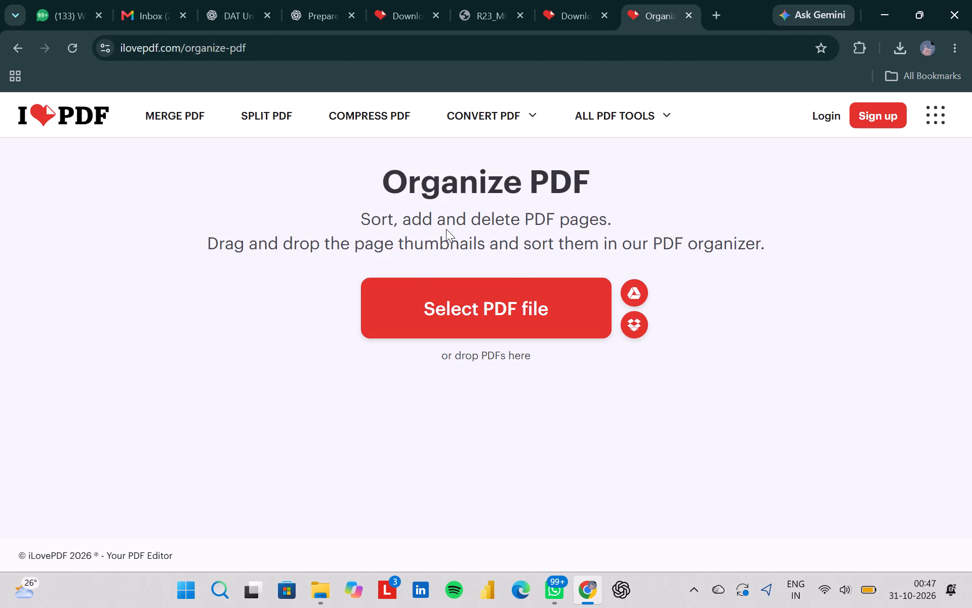
Load R23_MINI_PROJECT_REPORT_TEMPLATE_with_Instructions (4) (1) from Downloads into the new organizer session.
left_click(422, 310)
left_click(422, 310)
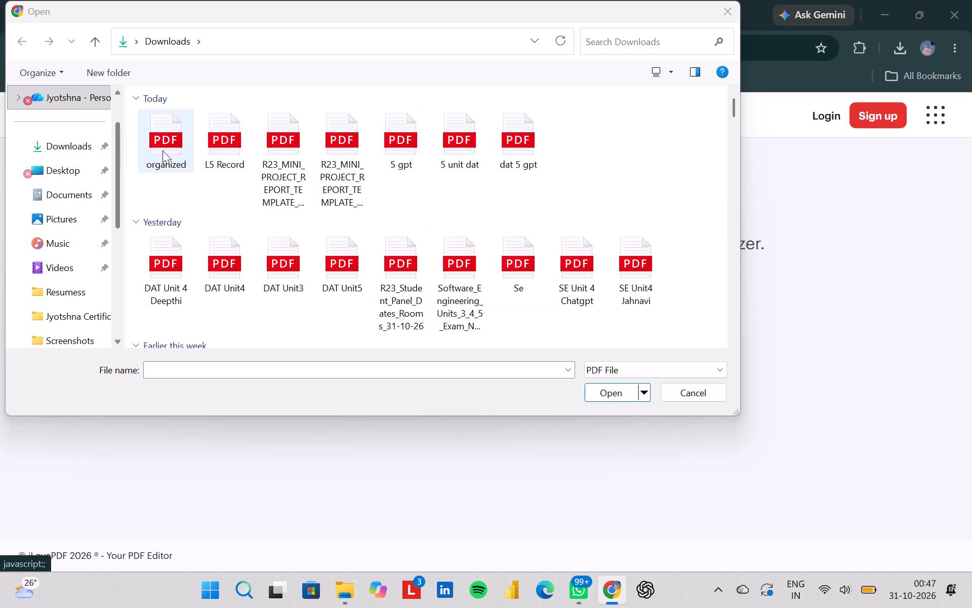
left_click(300, 142)
left_click(613, 399)
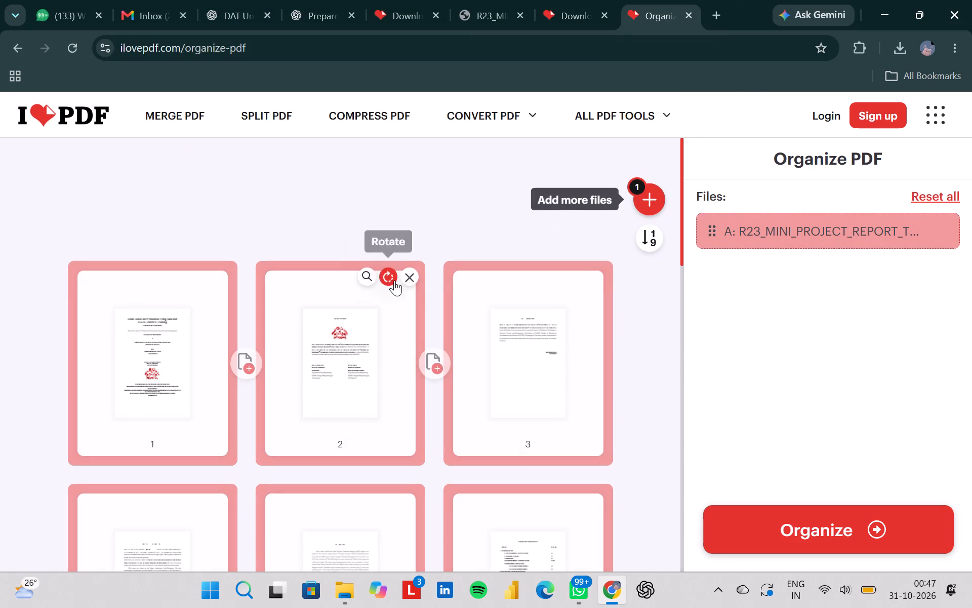
Insert a blank page after page 2 of the mini project report.
left_click(397, 363)
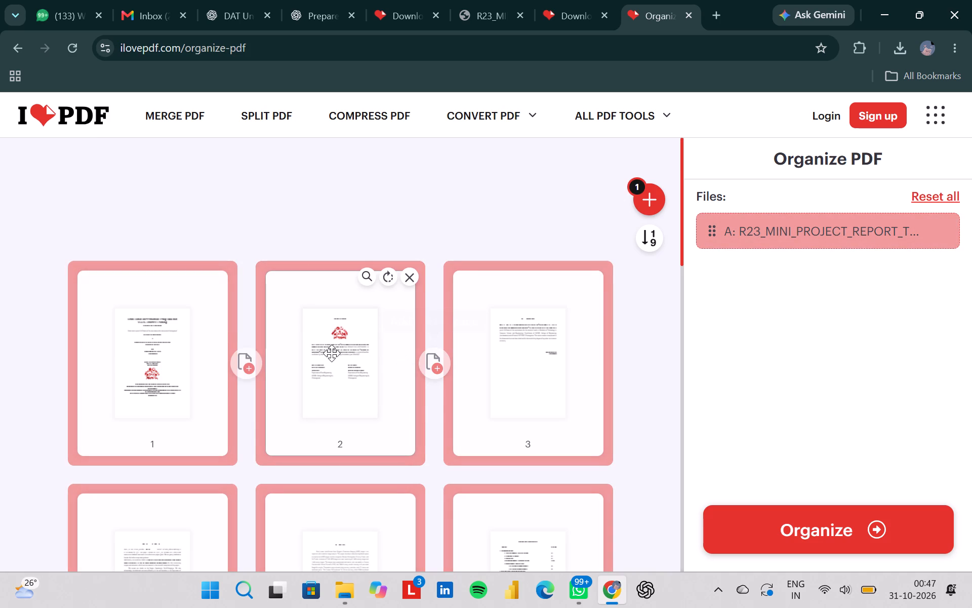
left_click(332, 353)
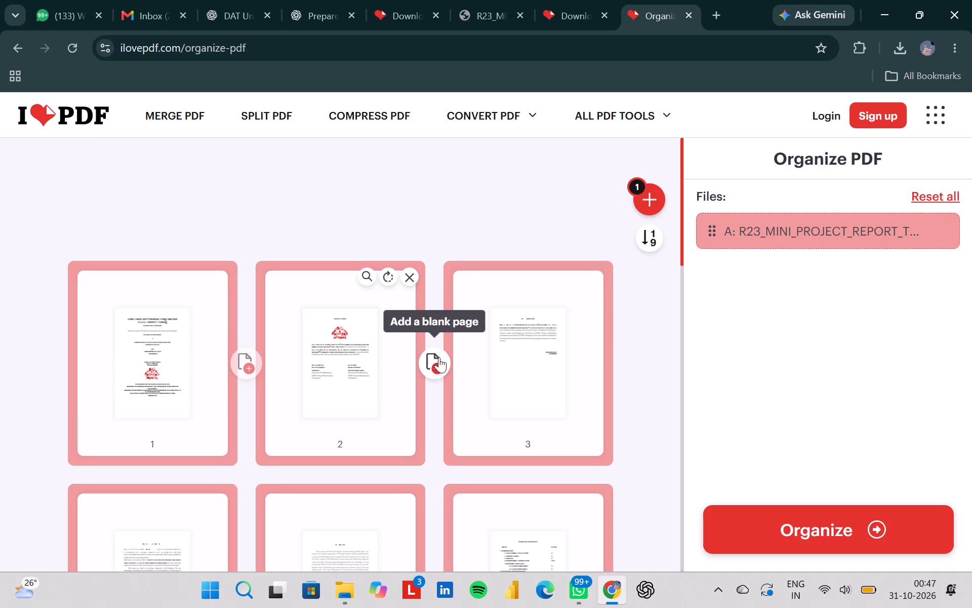
left_click(439, 357)
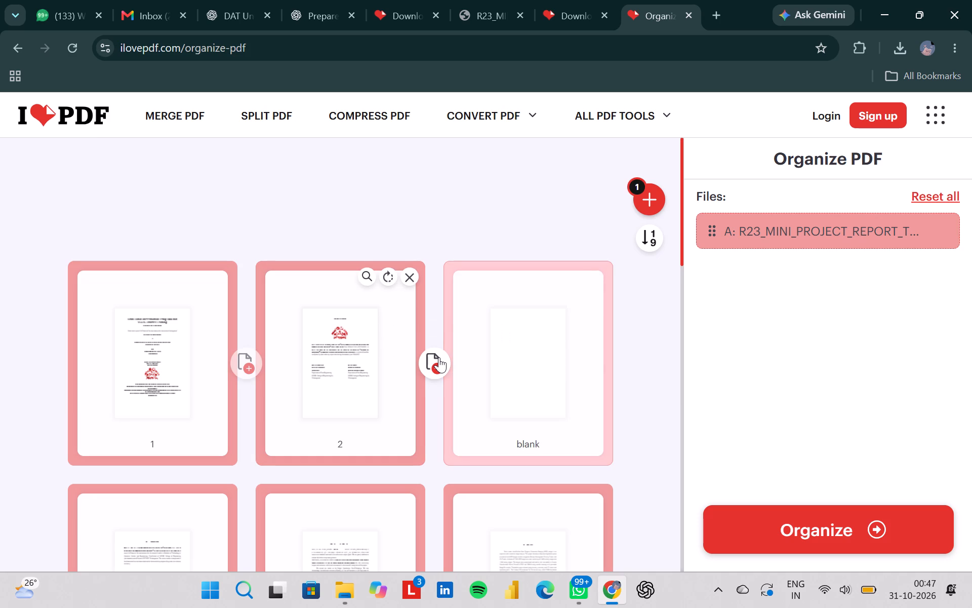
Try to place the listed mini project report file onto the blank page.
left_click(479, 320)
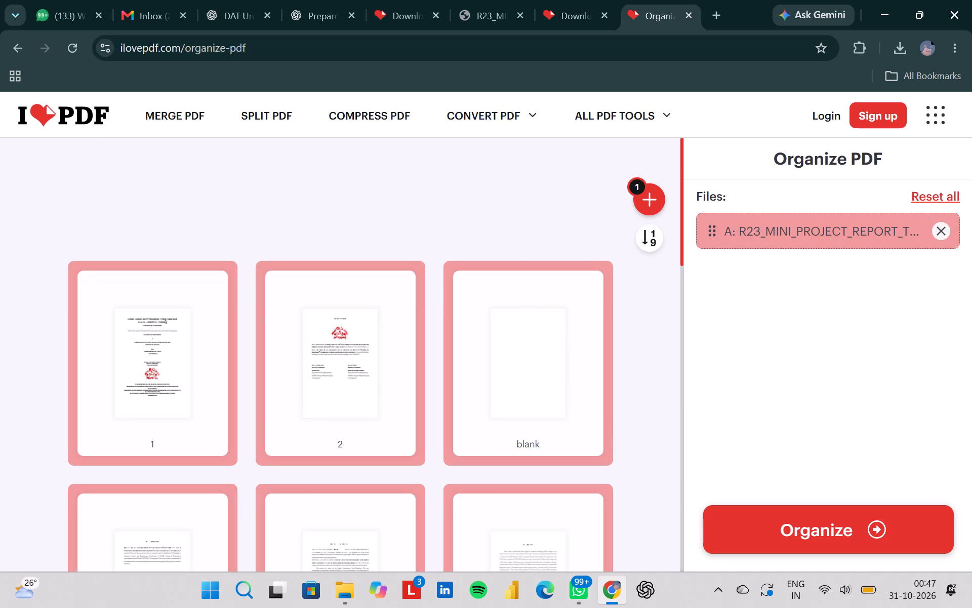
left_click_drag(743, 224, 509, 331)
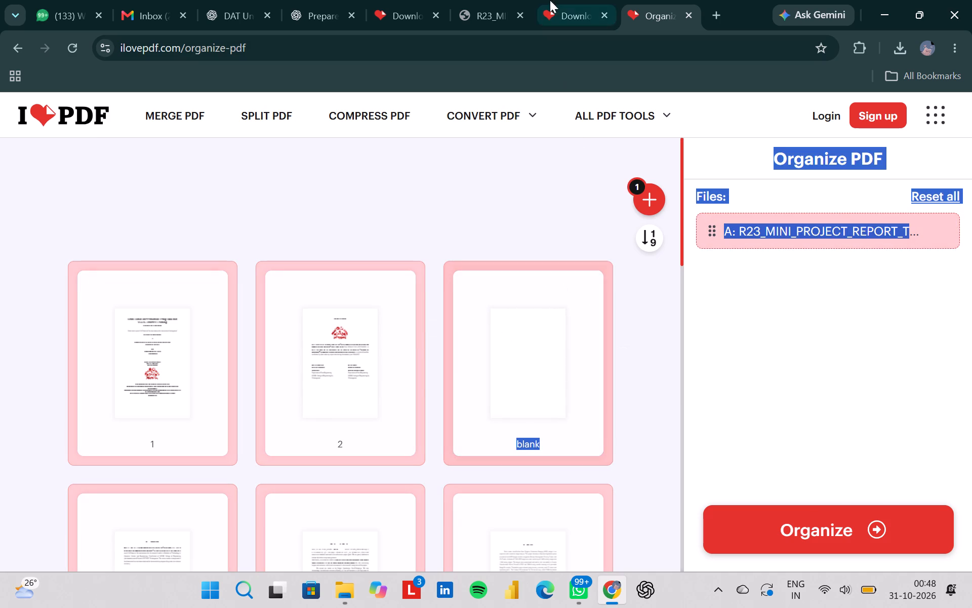
Close the Organize PDF tab and the extra iLovePDF download tab, check the report's certificate and declaration pages, and open a new tab.
left_click(694, 13)
left_click(694, 13)
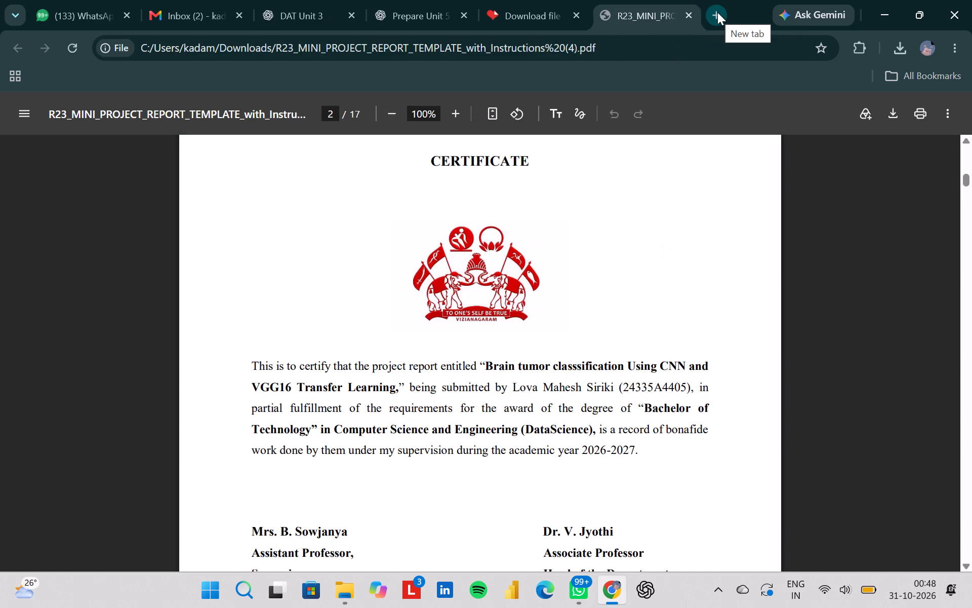
scroll(570, 434, "down", 4)
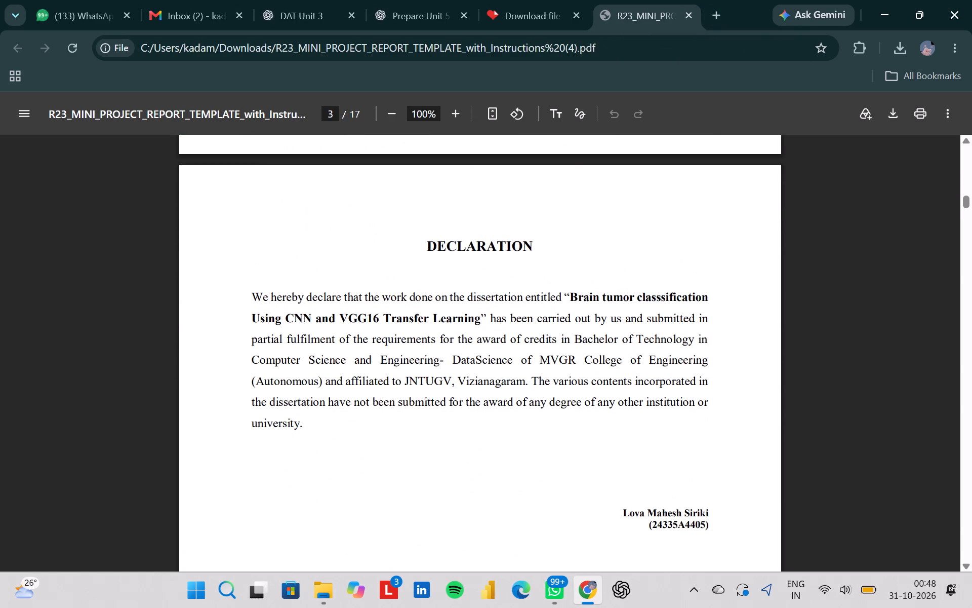
scroll(597, 387, "down", 1)
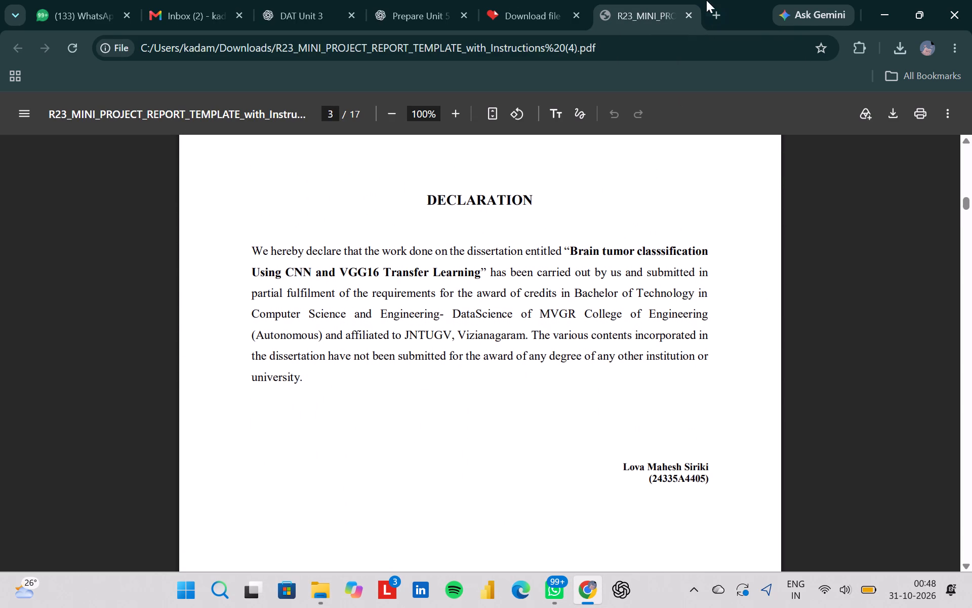
left_click(709, 9)
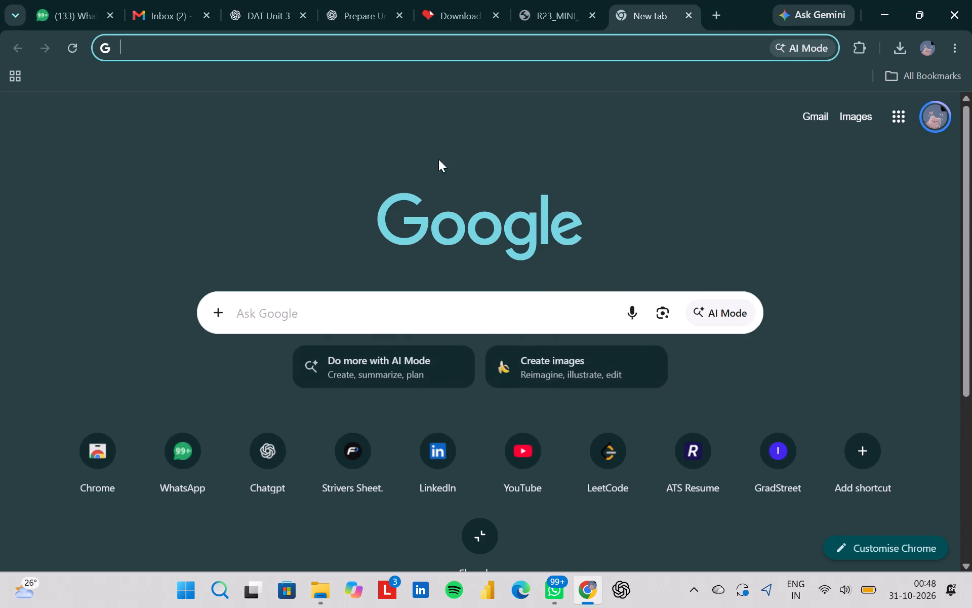
Open iLovePDF's Remove pages tool in the existing download tab and load R23_MINI_PROJECT_REPORT_TEMPLATE_with_Instructions (4) (1) from Downloads.
left_click_drag(454, 33, 451, 17)
left_click(451, 17)
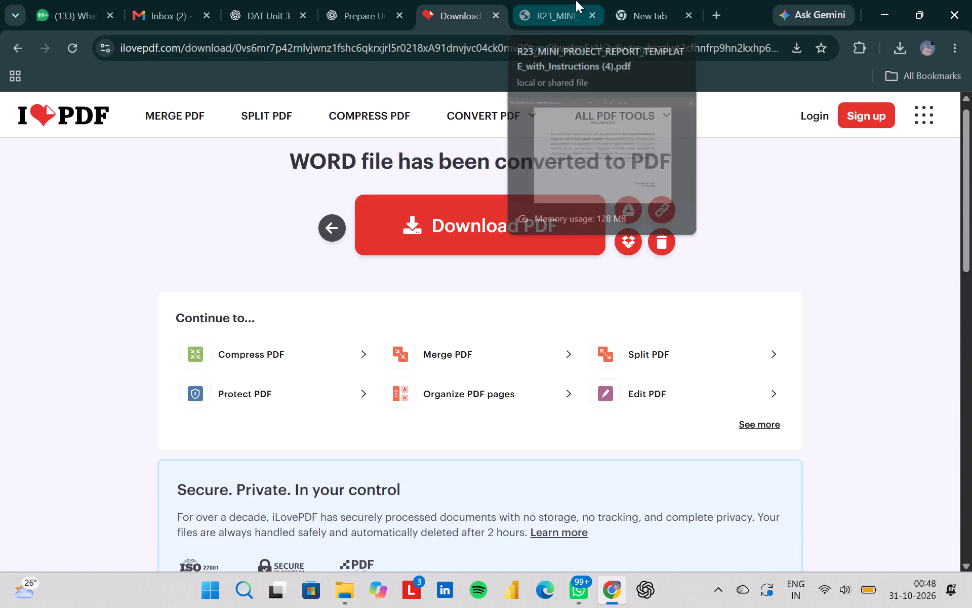
left_click(475, 10)
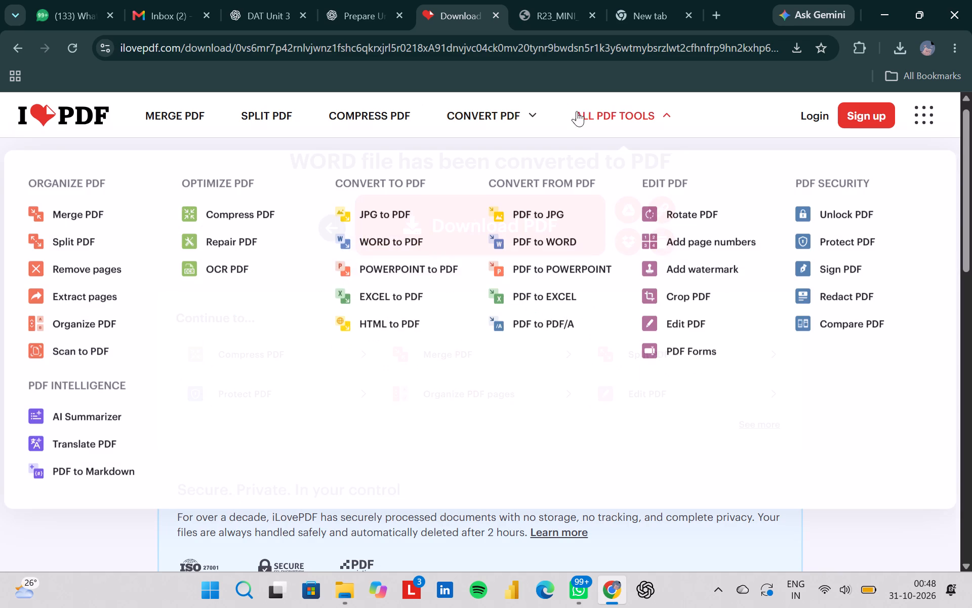
left_click(639, 117)
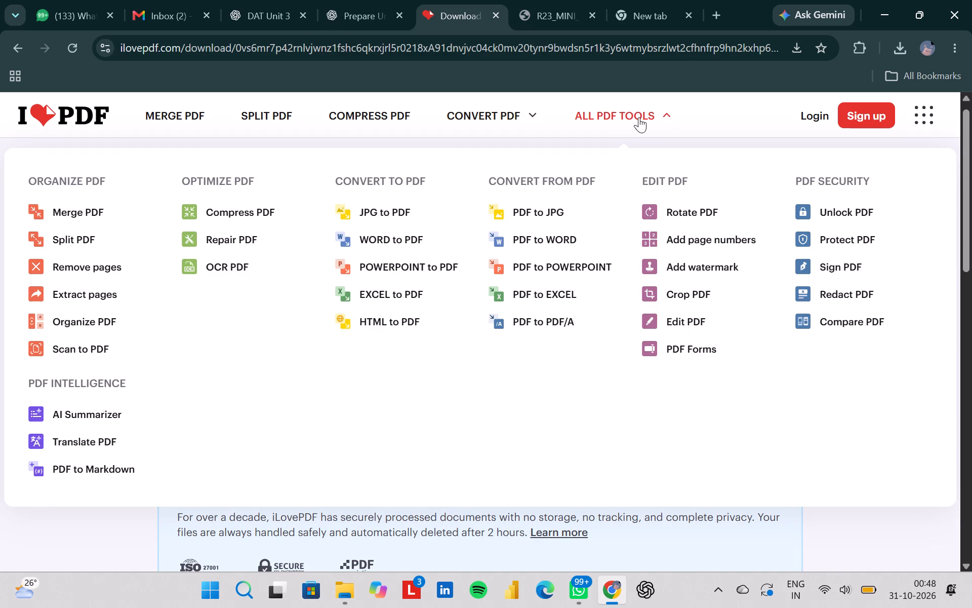
left_click(50, 272)
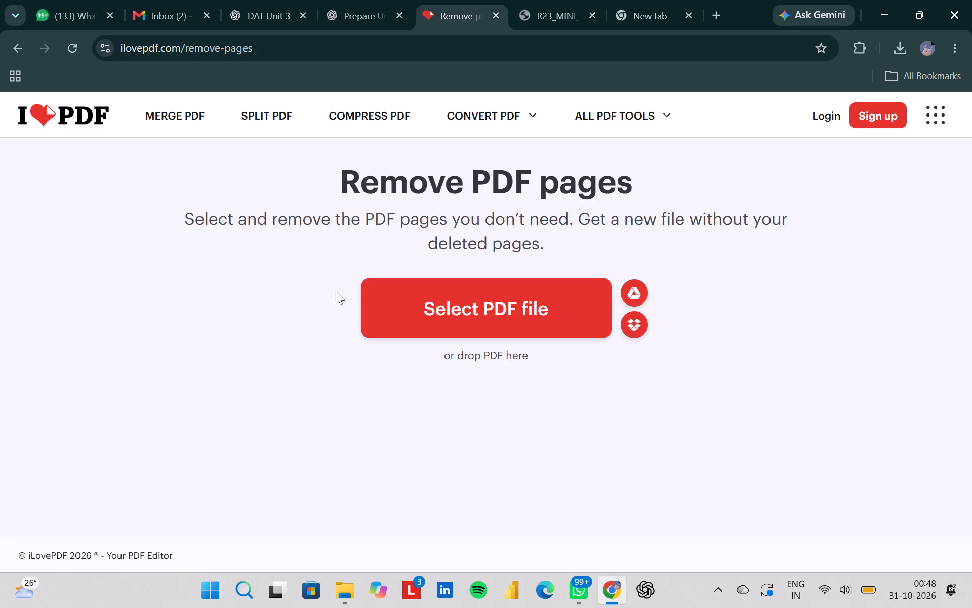
left_click(429, 302)
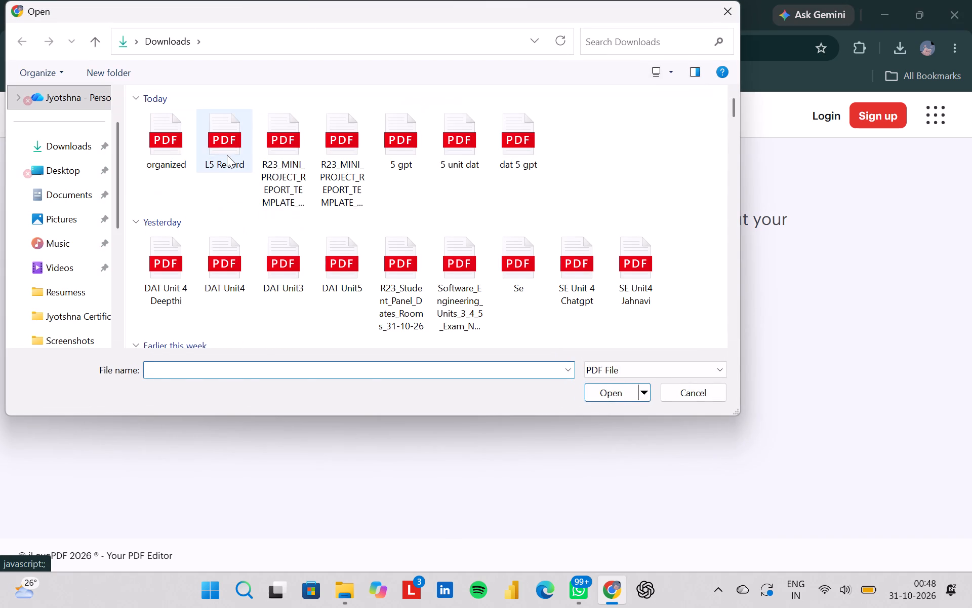
left_click(291, 155)
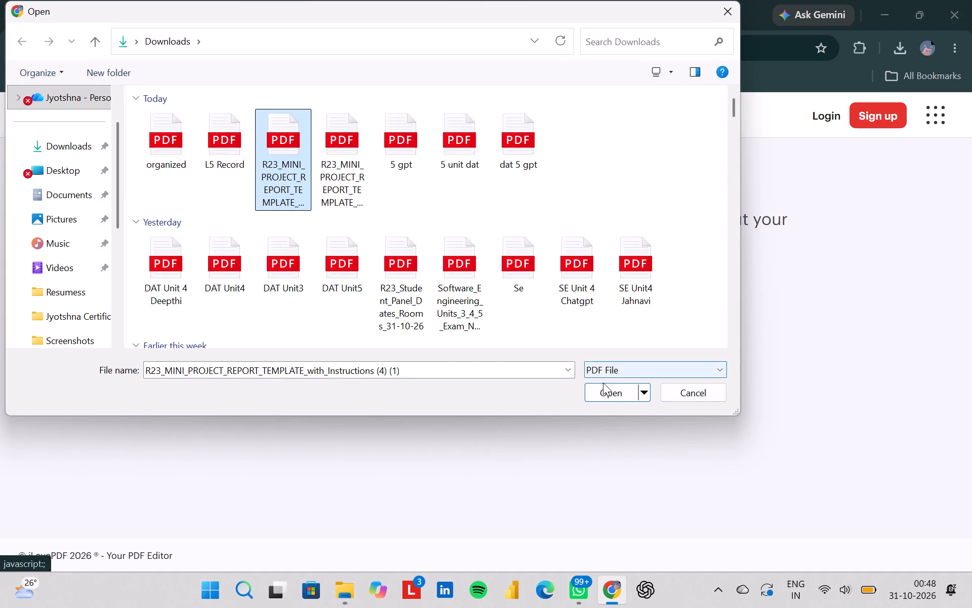
left_click(604, 385)
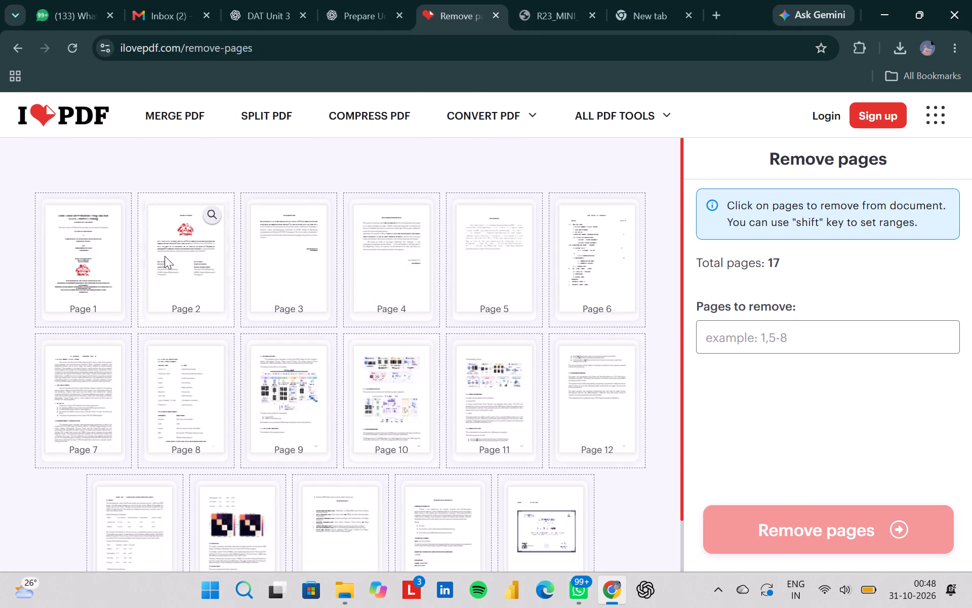
Remove pages 1,2,3,4 from the mini project report.
left_click(96, 243)
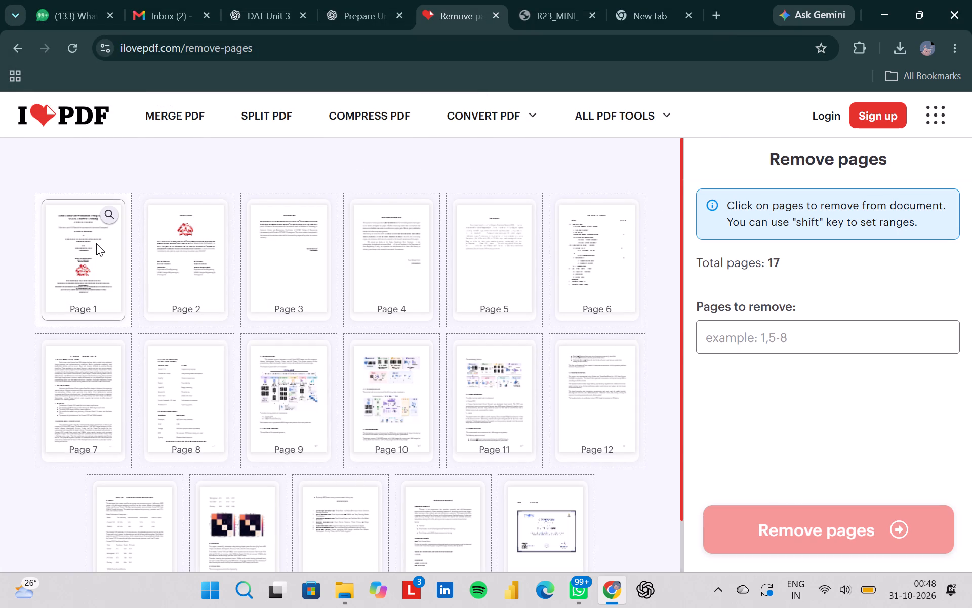
left_click(86, 259)
left_click(86, 259)
left_click(736, 336)
left_click(812, 379)
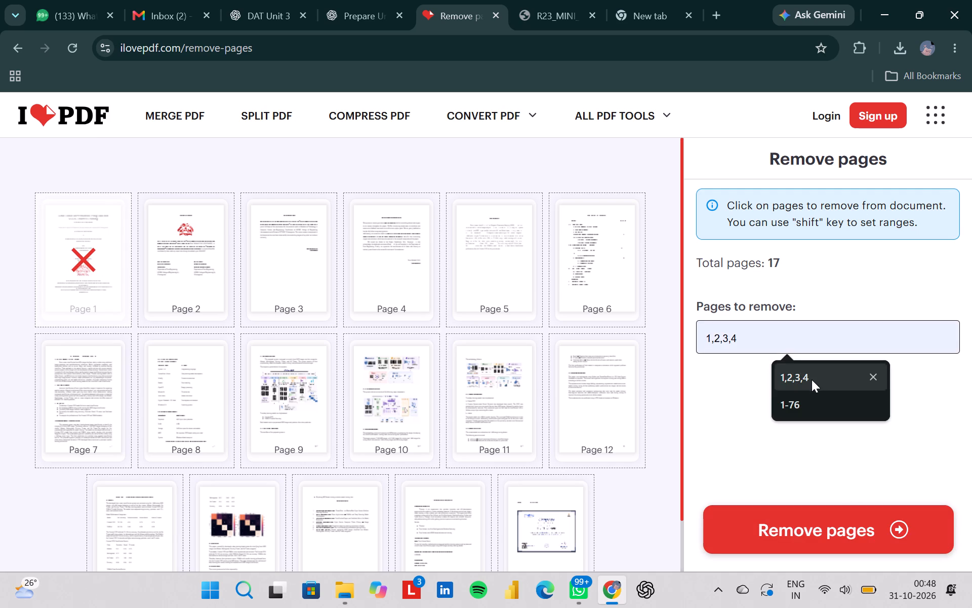
left_click(758, 535)
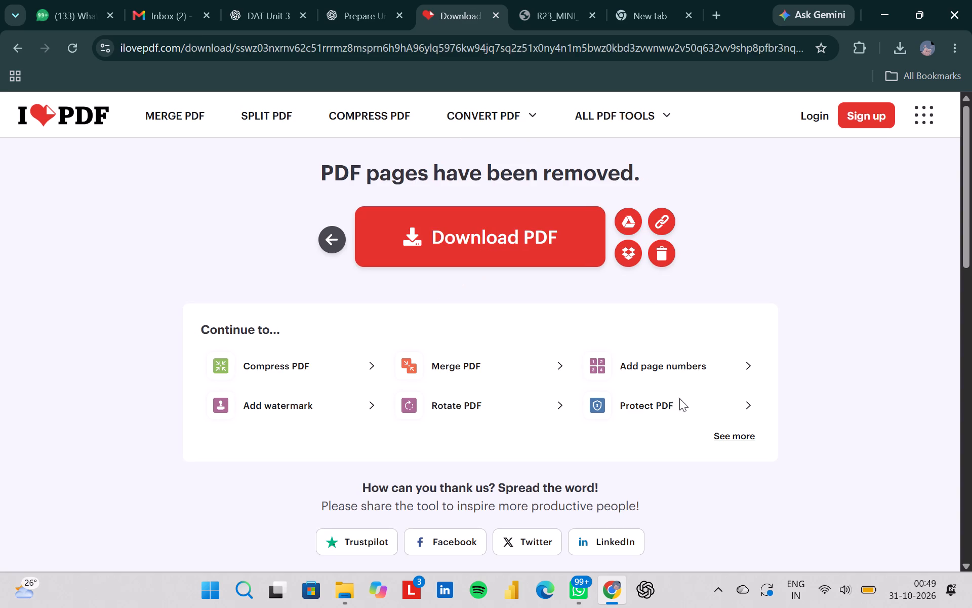
left_click(578, 246)
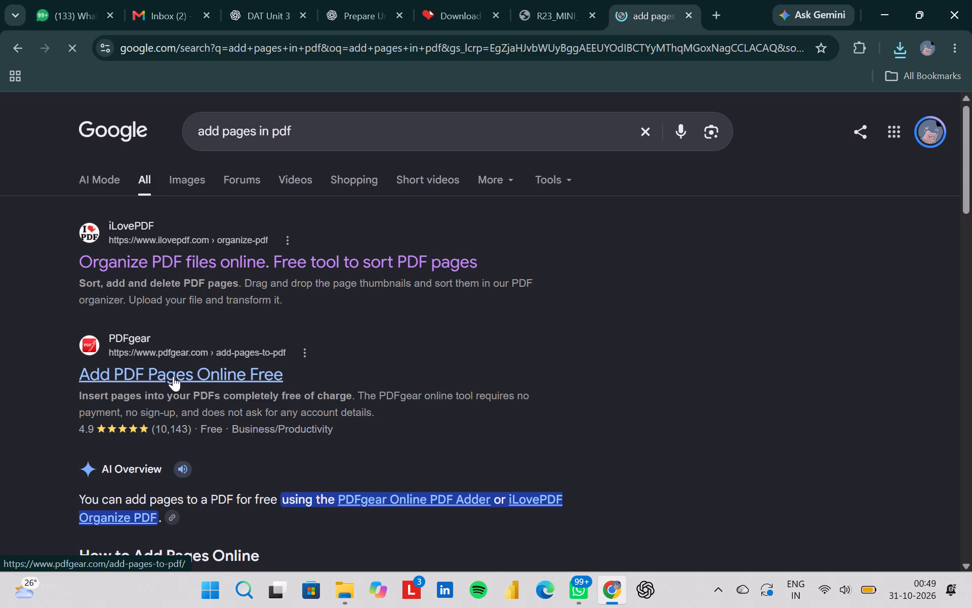
left_click(173, 370)
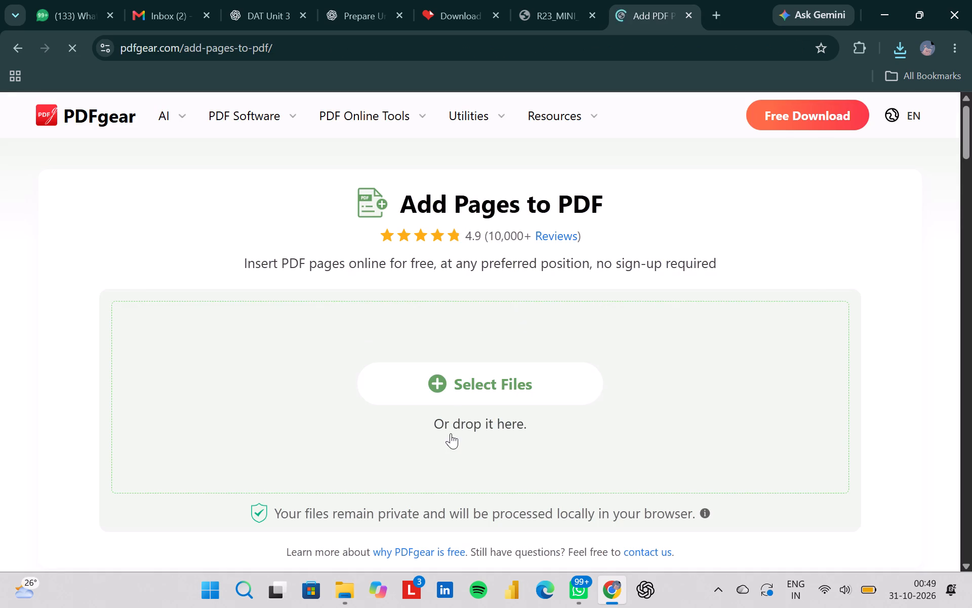
Load R23_MINI_PROJECT_REPORT_TEMPLATE_with_Instructions (4) (1)_removed from Downloads into the Add Pages to PDF tool.
left_click(510, 374)
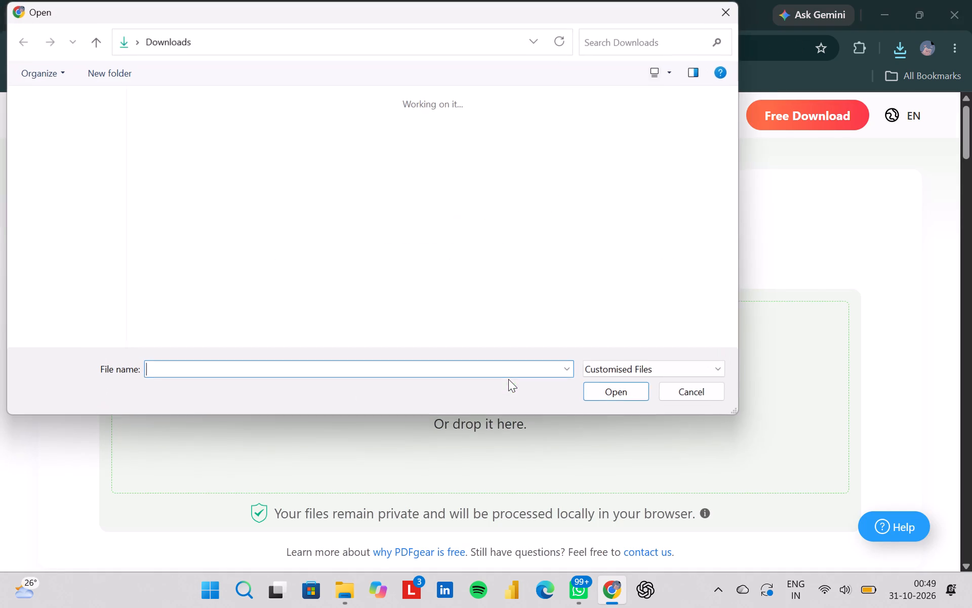
left_click(148, 170)
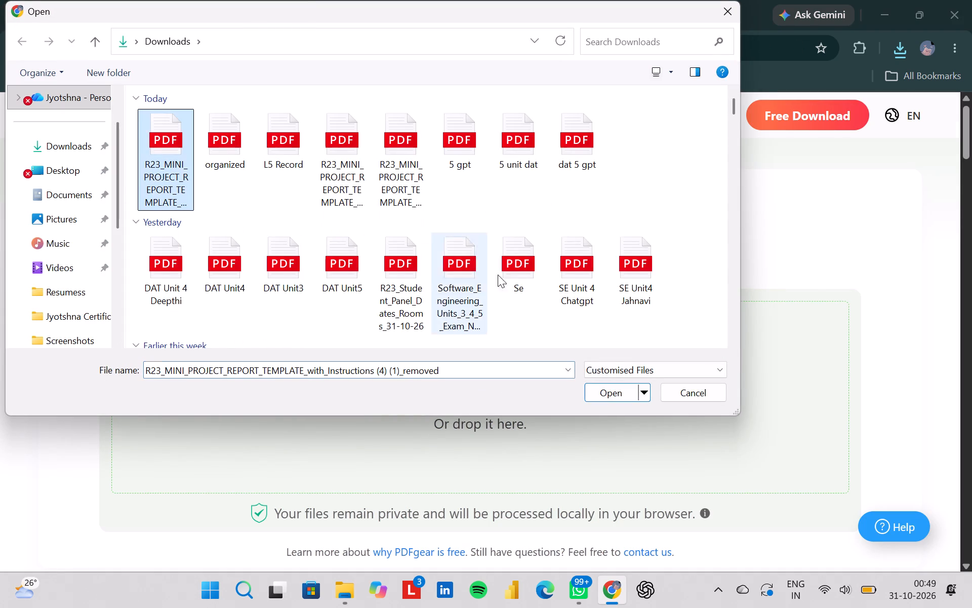
left_click(623, 389)
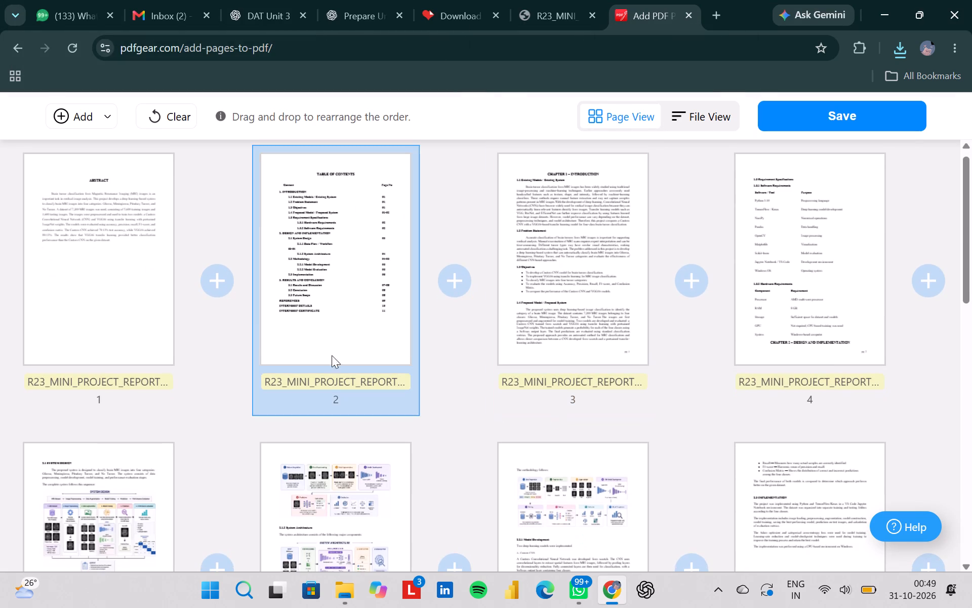
Add a blank page to the loaded mini project report.
scroll(146, 273, "up", 1)
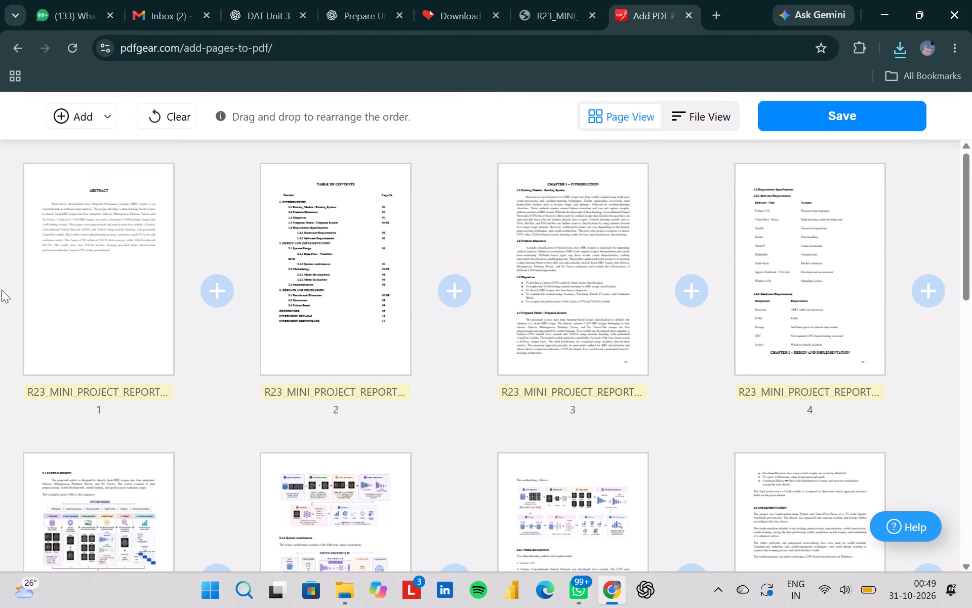
left_click(45, 284)
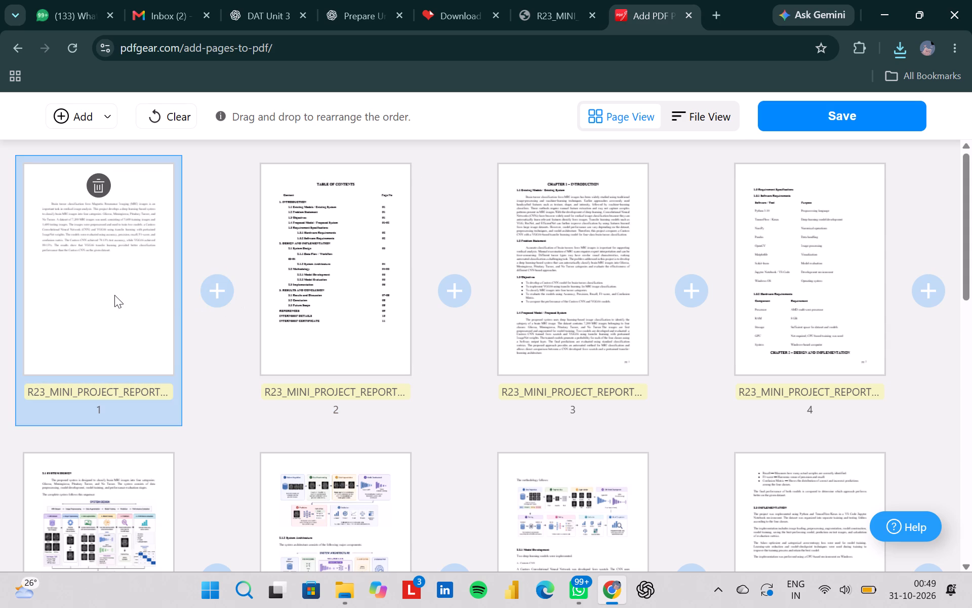
left_click(0, 259)
left_click(59, 110)
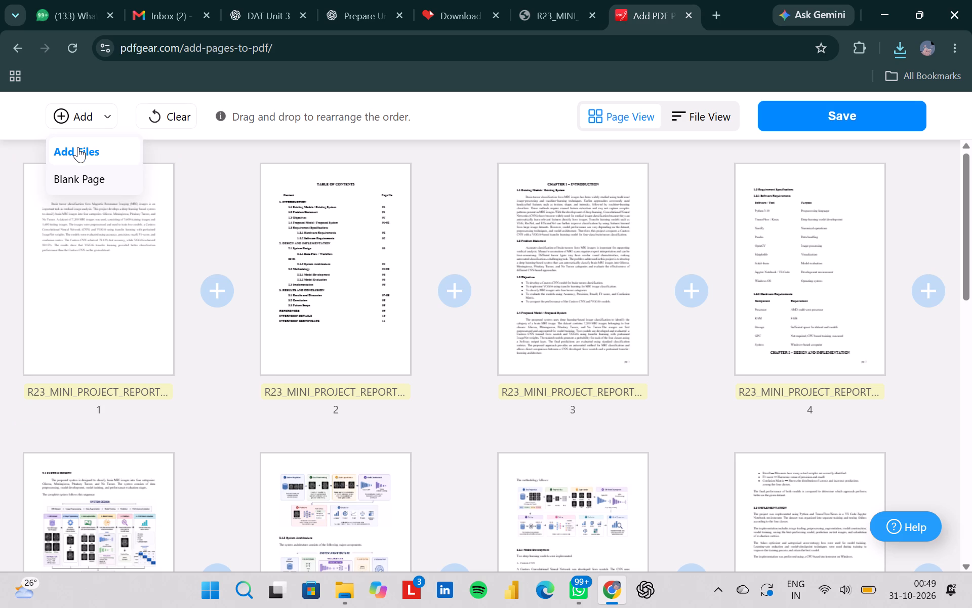
left_click(79, 170)
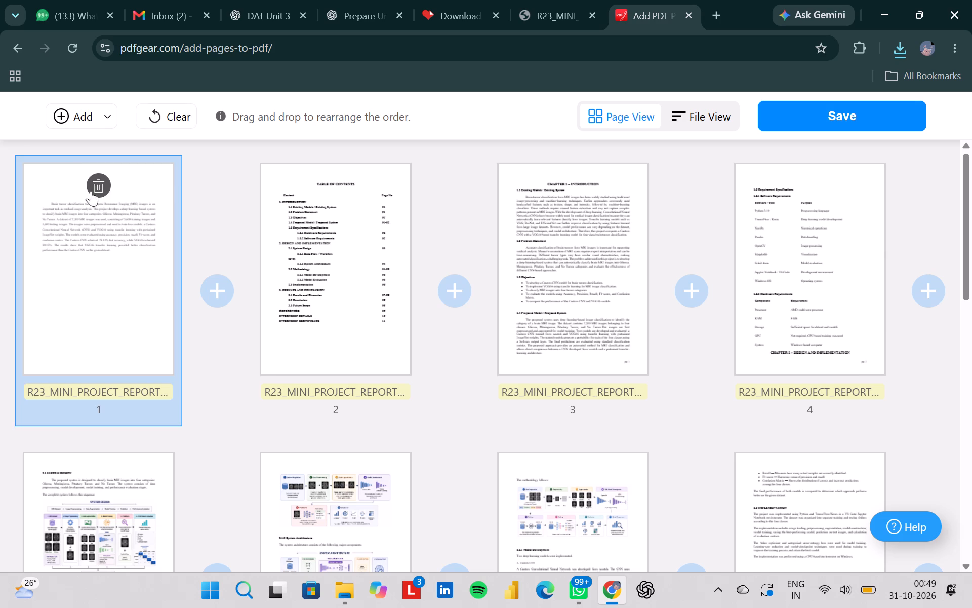
Move the blank page ahead of the mini project report in the file view and return to the page view.
left_click(684, 112)
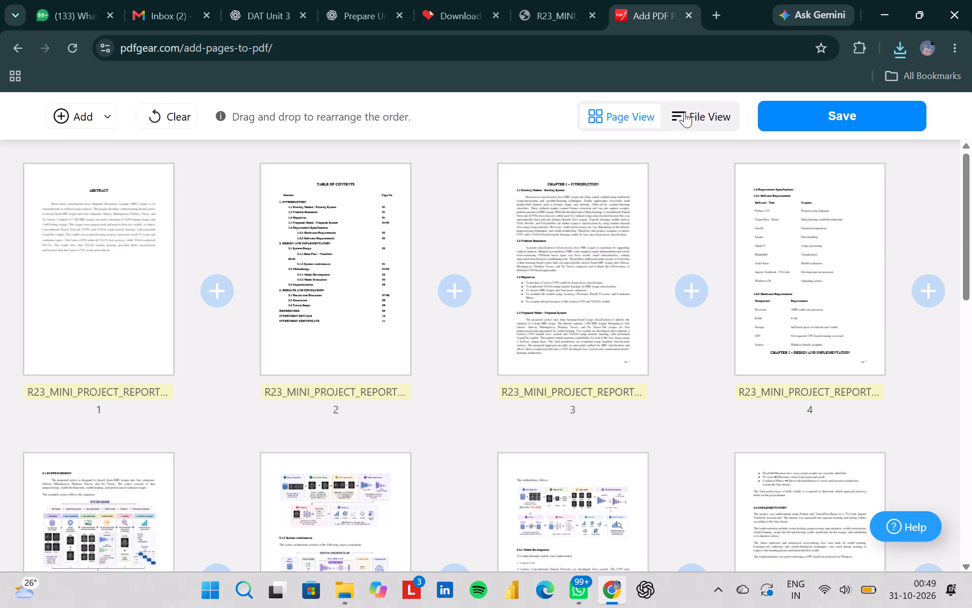
left_click_drag(331, 301, 35, 291)
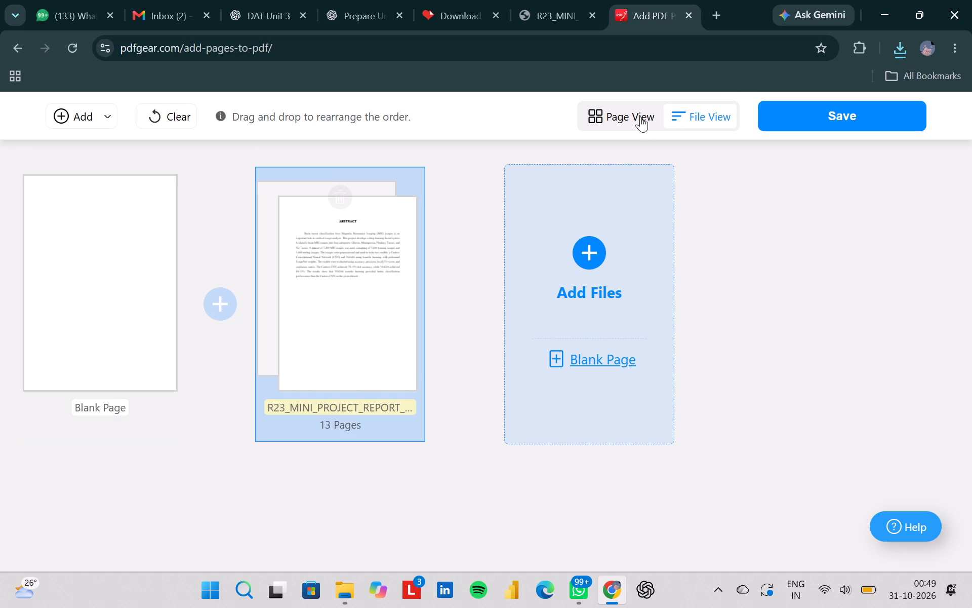
left_click(640, 117)
left_click(142, 362)
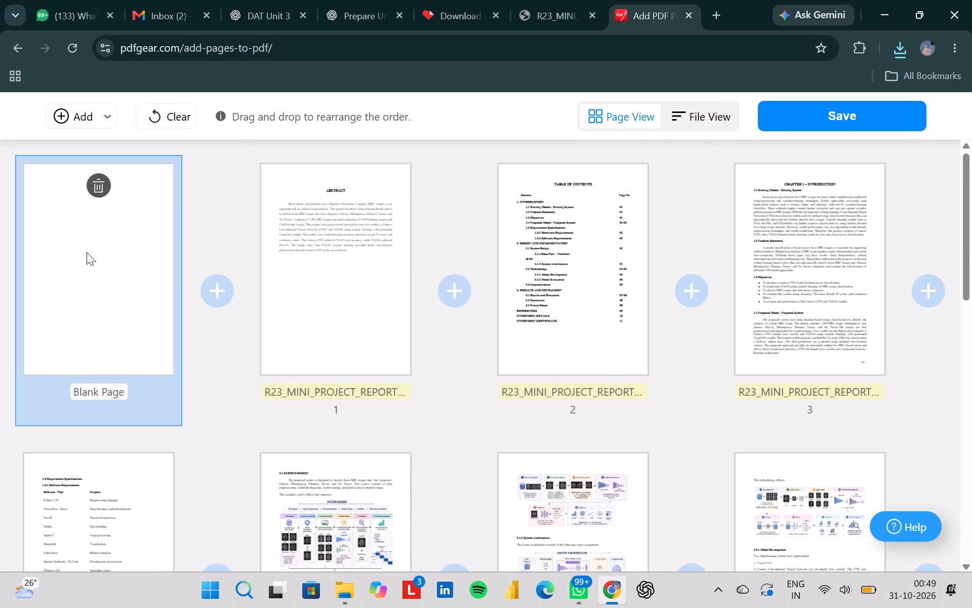
Insert a second blank page between the first blank page and the Abstract page.
left_click(231, 285)
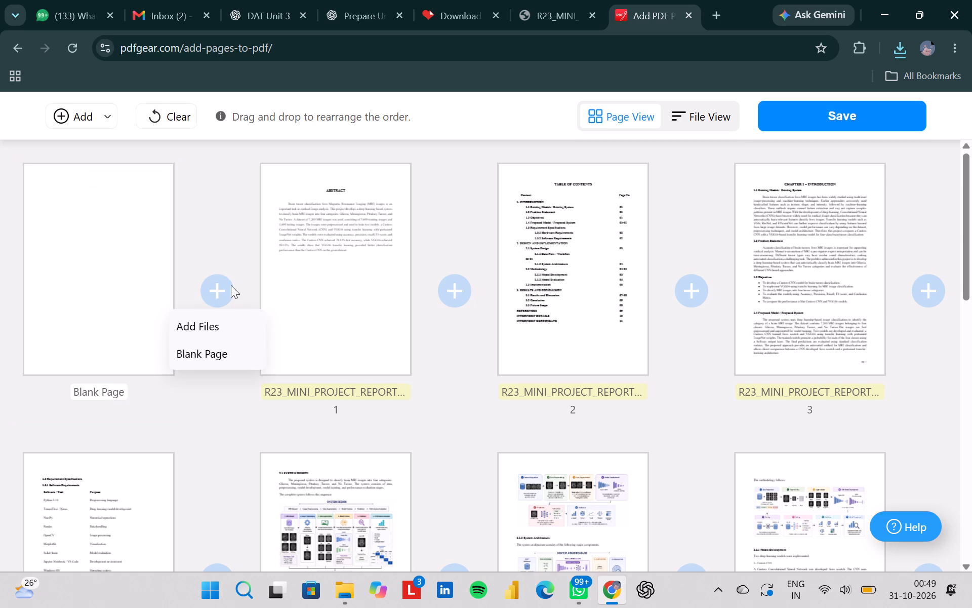
double_click(202, 339)
Insert the L5 Record PDF from Downloads between the two blank pages.
left_click(212, 300)
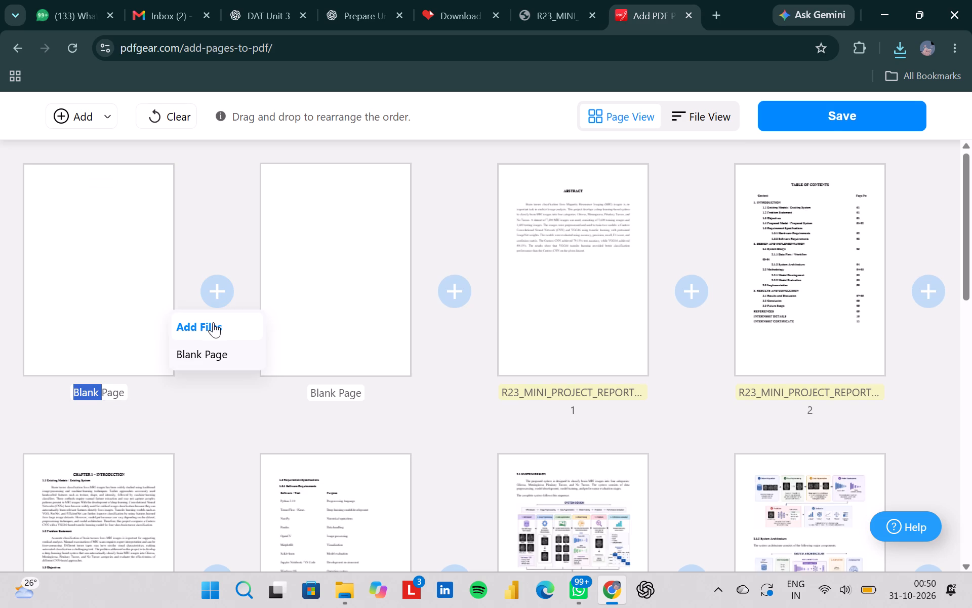
left_click(213, 331)
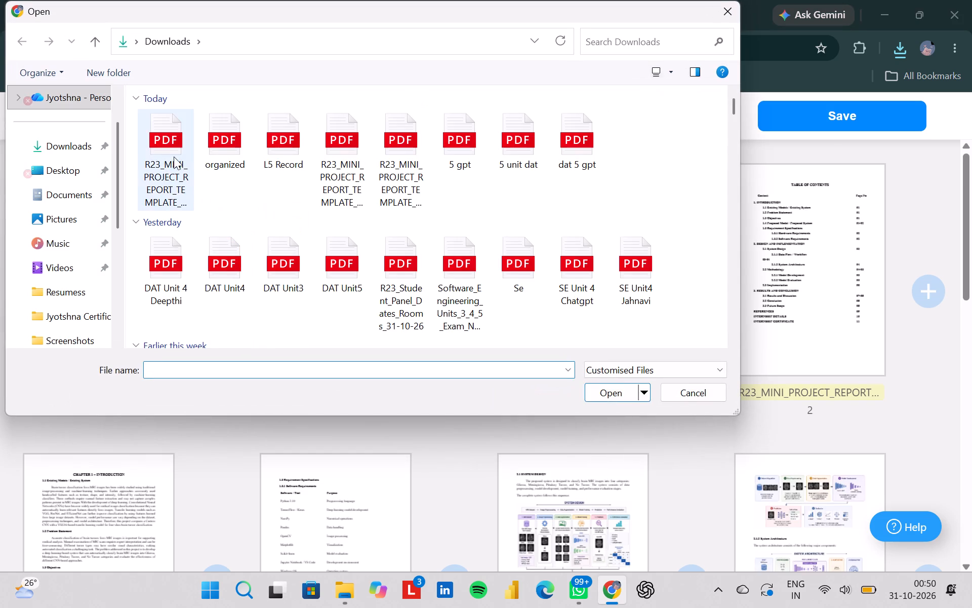
left_click(287, 144)
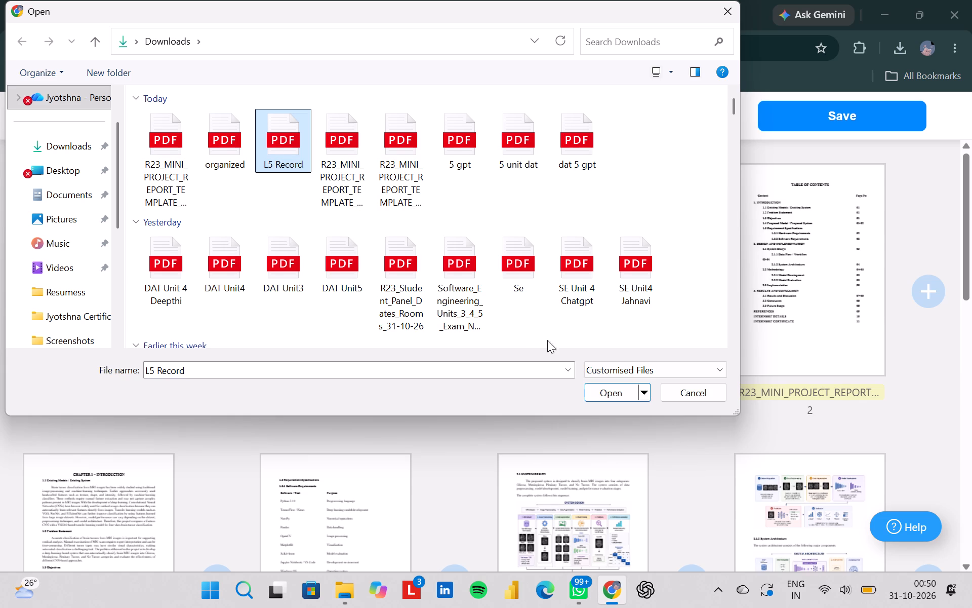
left_click(617, 394)
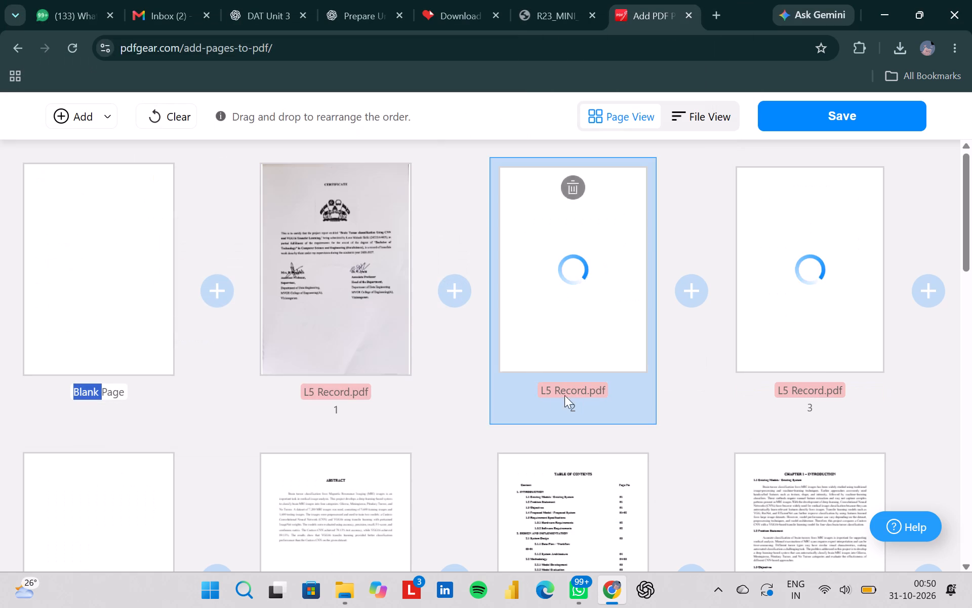
Delete both blank pages, the one before the Abstract page and the one ahead of the L5 Record pages.
scroll(390, 358, "down", 1)
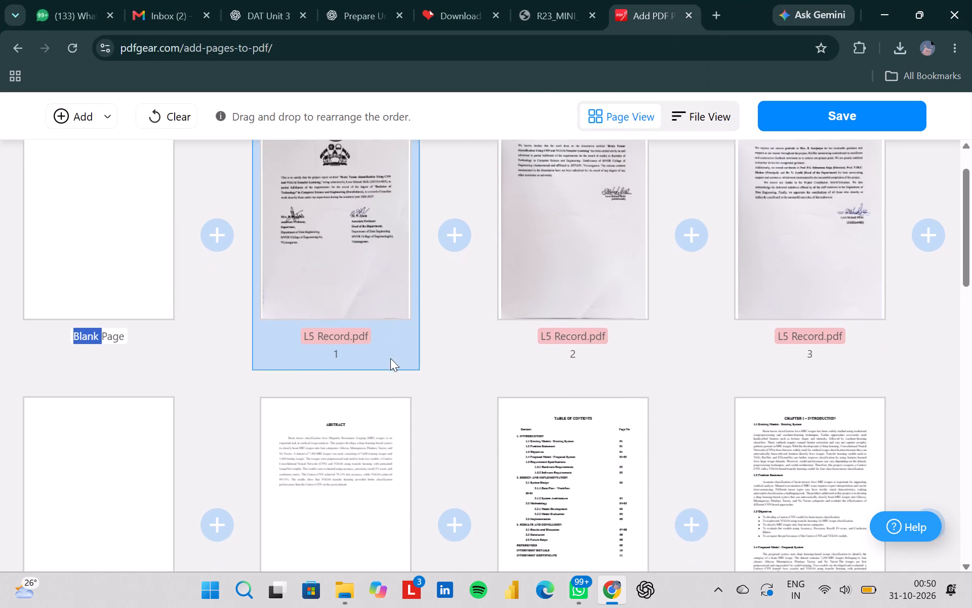
scroll(390, 358, "down", 1)
scroll(208, 490, "down", 1)
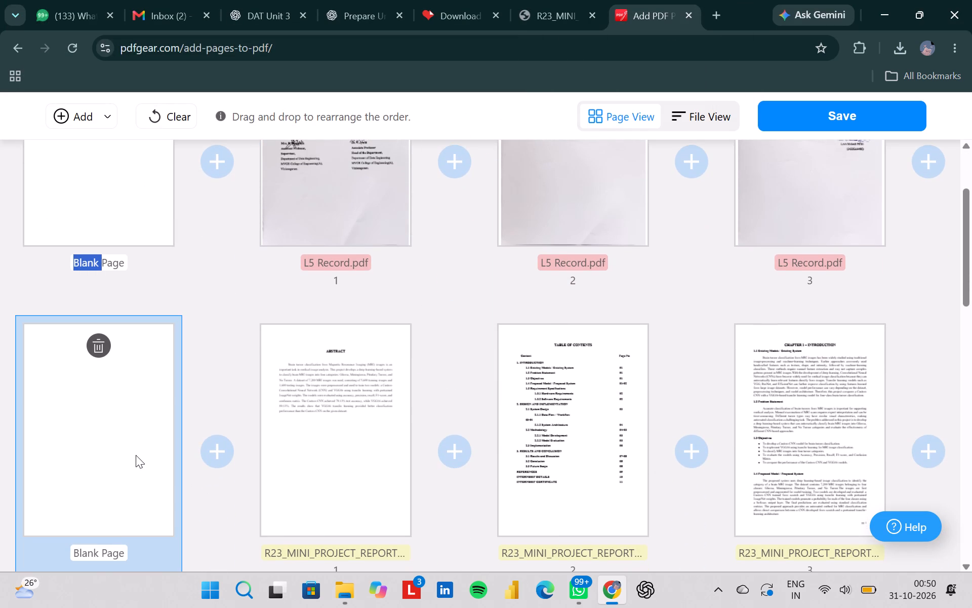
left_click(136, 455)
left_click(98, 348)
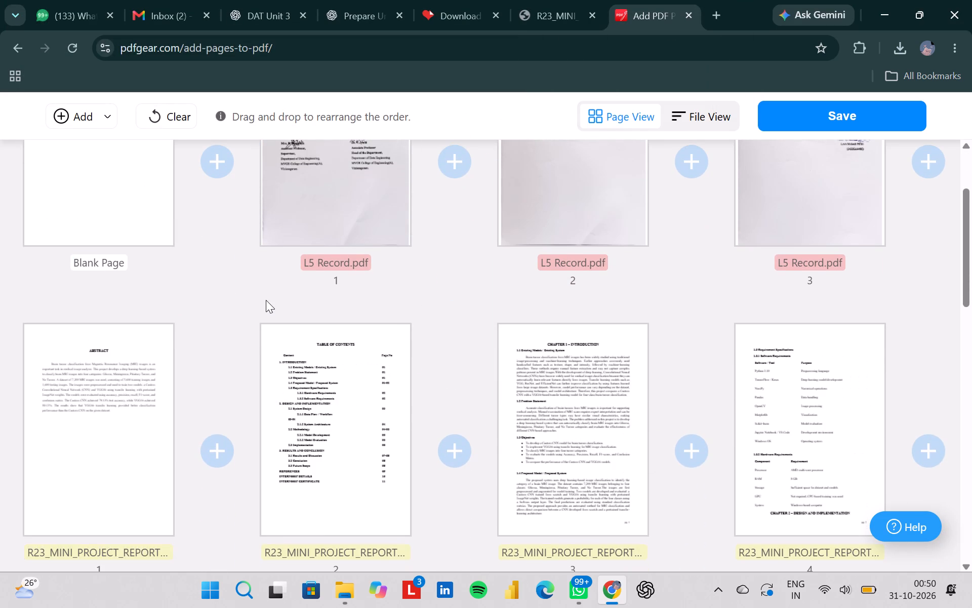
scroll(266, 300, "up", 2)
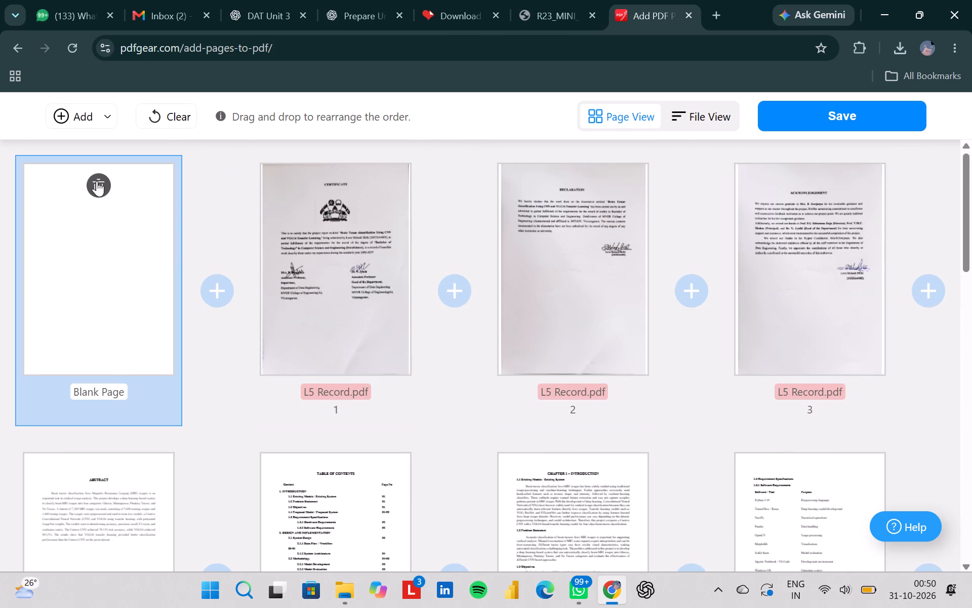
left_click(97, 181)
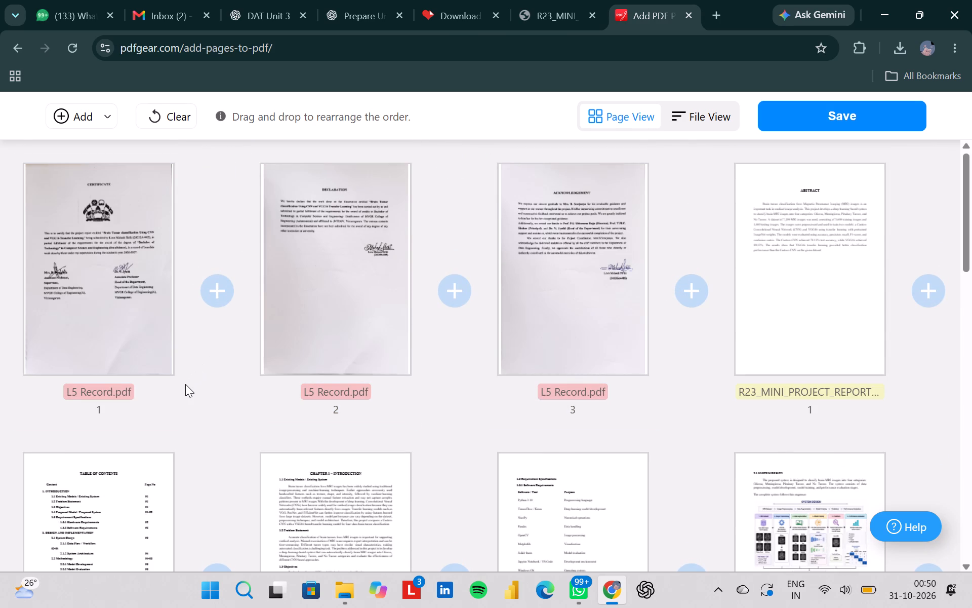
Save the combined PDF and download it.
left_click(771, 119)
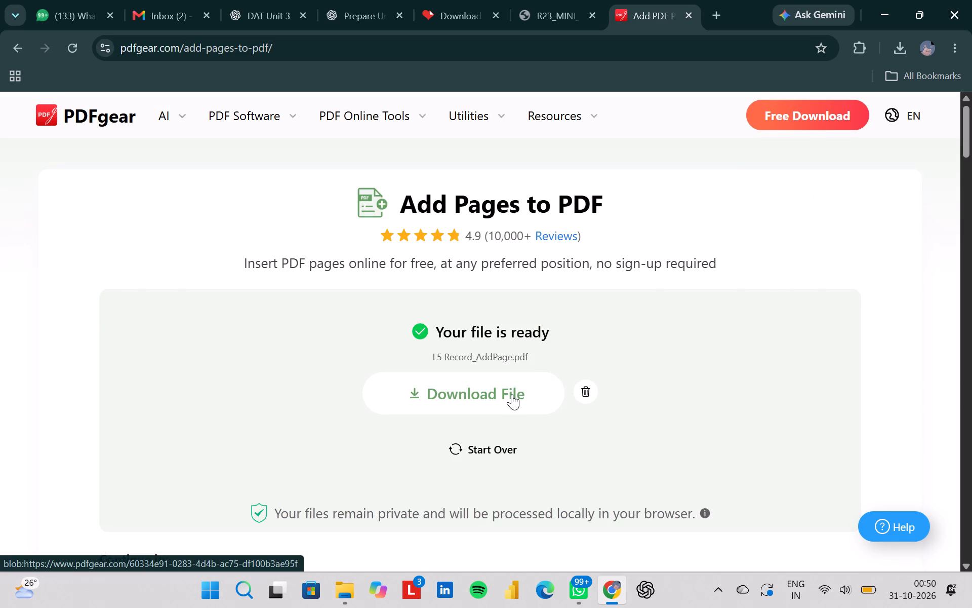
left_click(512, 394)
Open the downloaded L5 Record_AddPage PDF and look through its front pages.
double_click(732, 104)
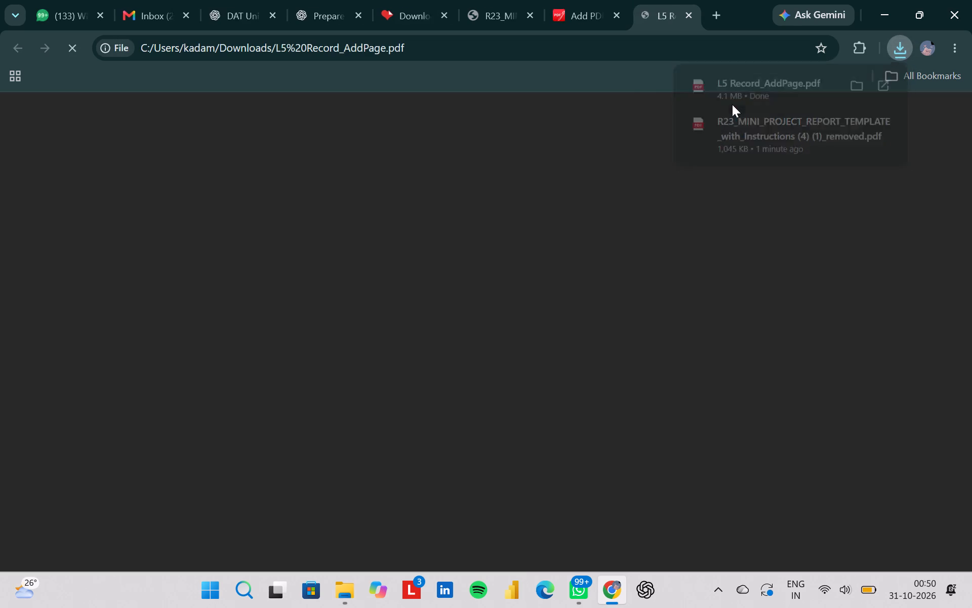
scroll(575, 308, "down", 3)
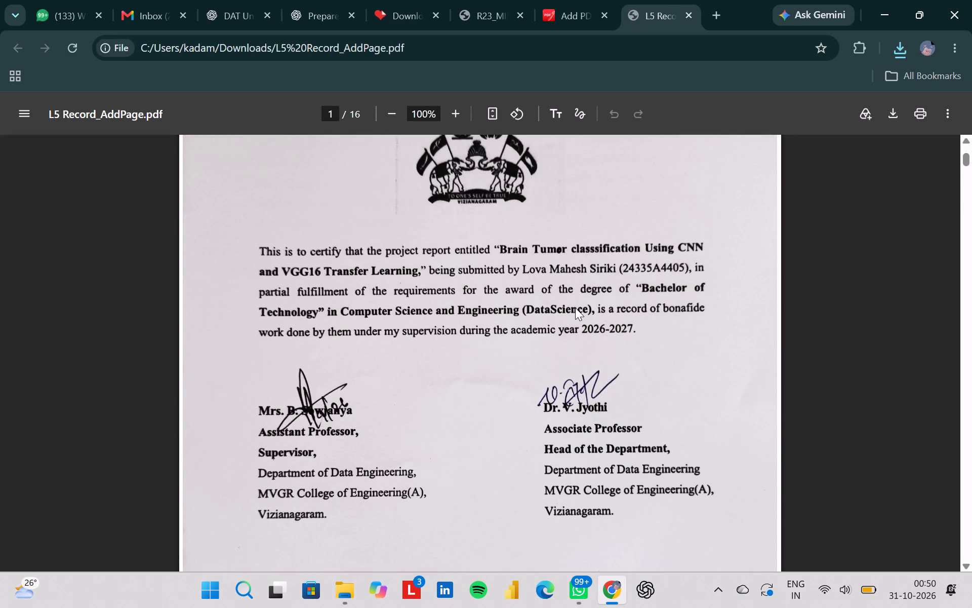
scroll(575, 308, "down", 8)
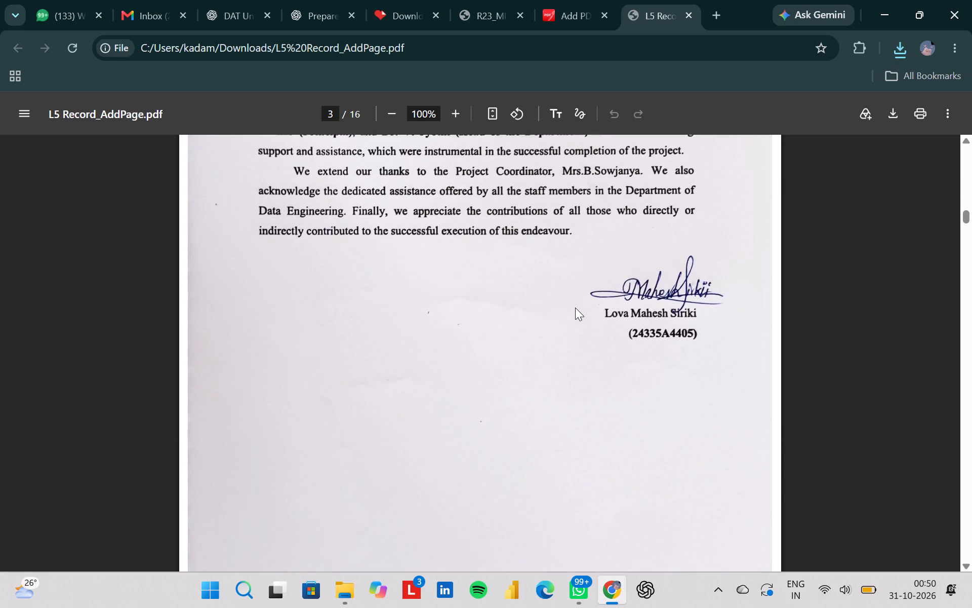
scroll(575, 308, "down", 2)
Search Google for "add 1 page" in a new tab.
left_click(721, 9)
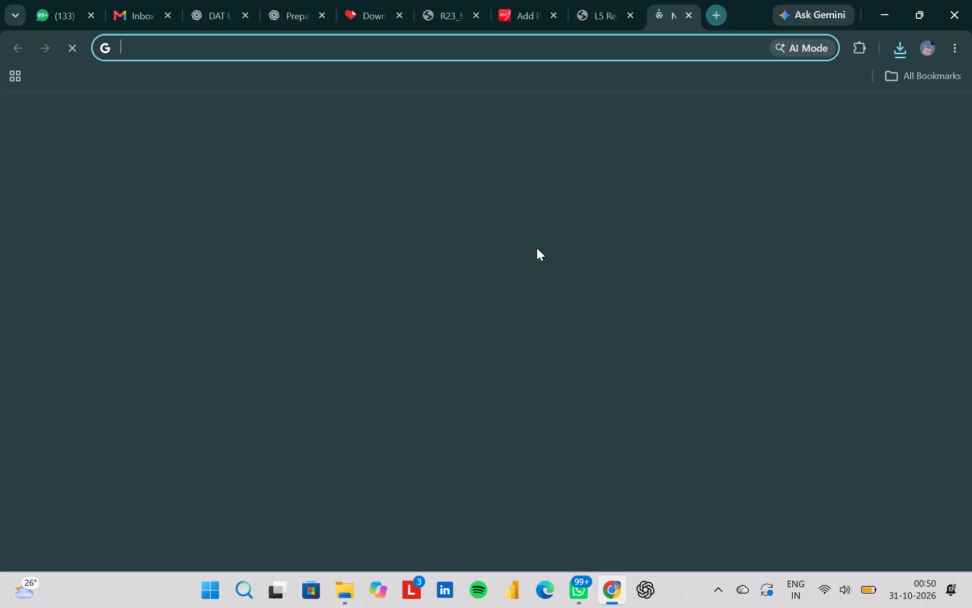
left_click(458, 313)
type("add 1 page")
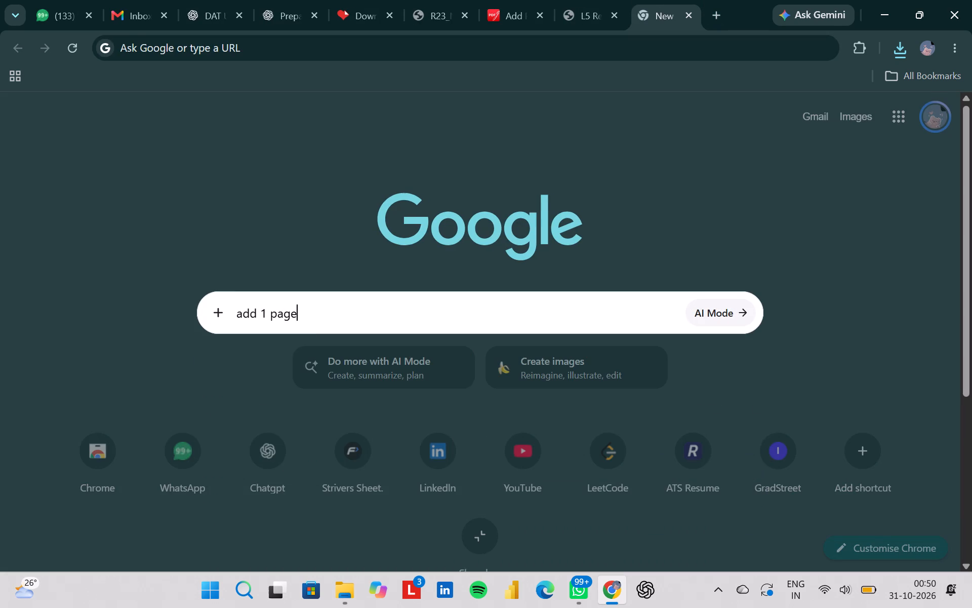
key("space")
key("Return")
Search Google for "photo to pdf" in another new tab.
left_click(714, 0)
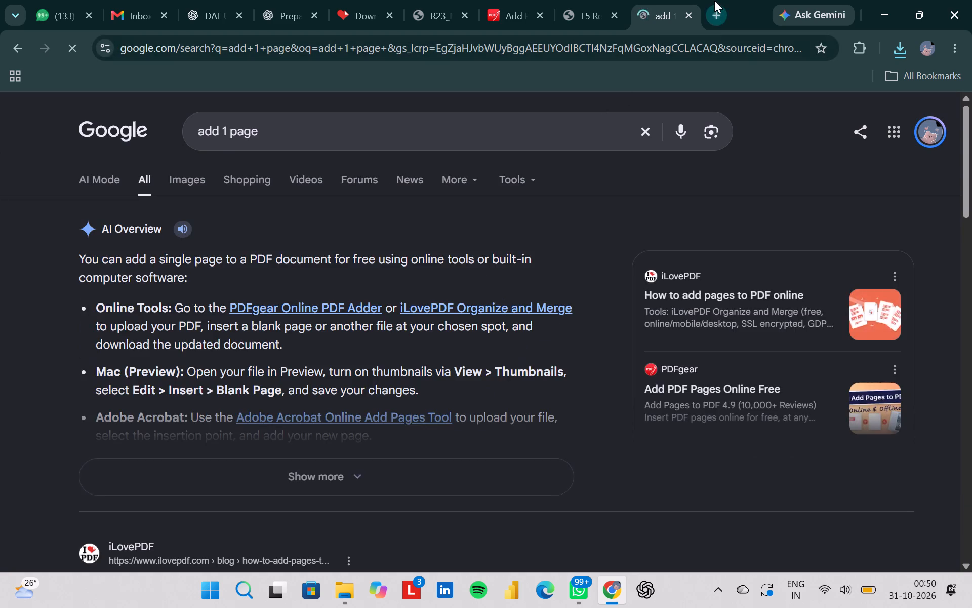
left_click(500, 326)
type("photo to pdf")
key("Return")
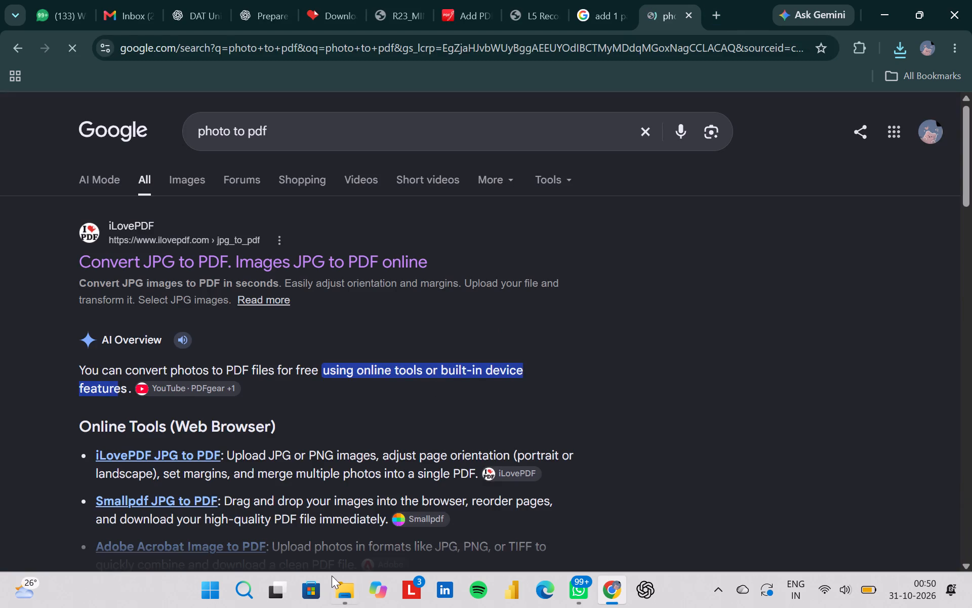
Open the PDF R23_MINI_PROJECT_REPORT_TEMPLATE_with_Instructions (4) from the Downloads folder in File Explorer.
left_click(332, 584)
left_click(66, 206)
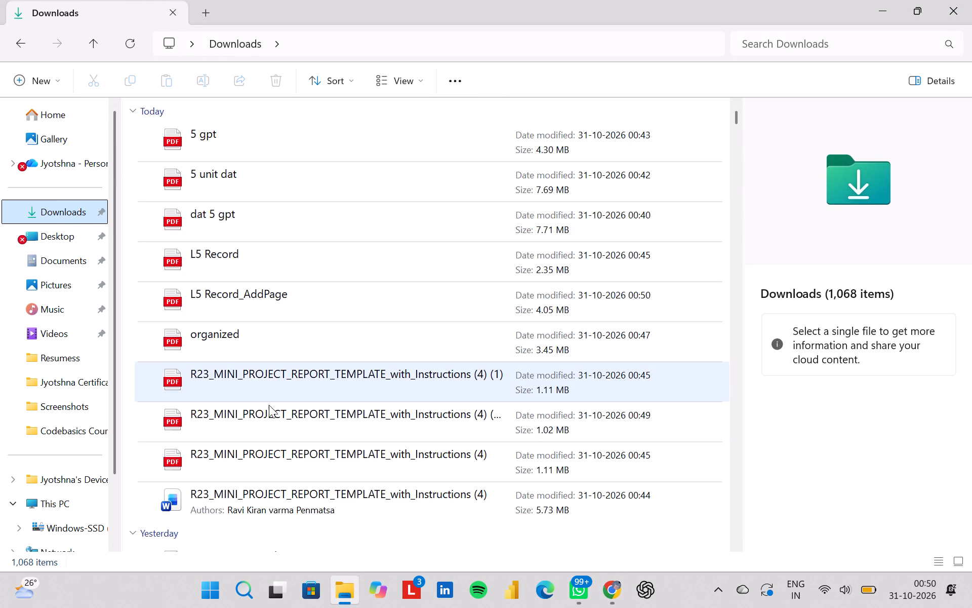
double_click(259, 452)
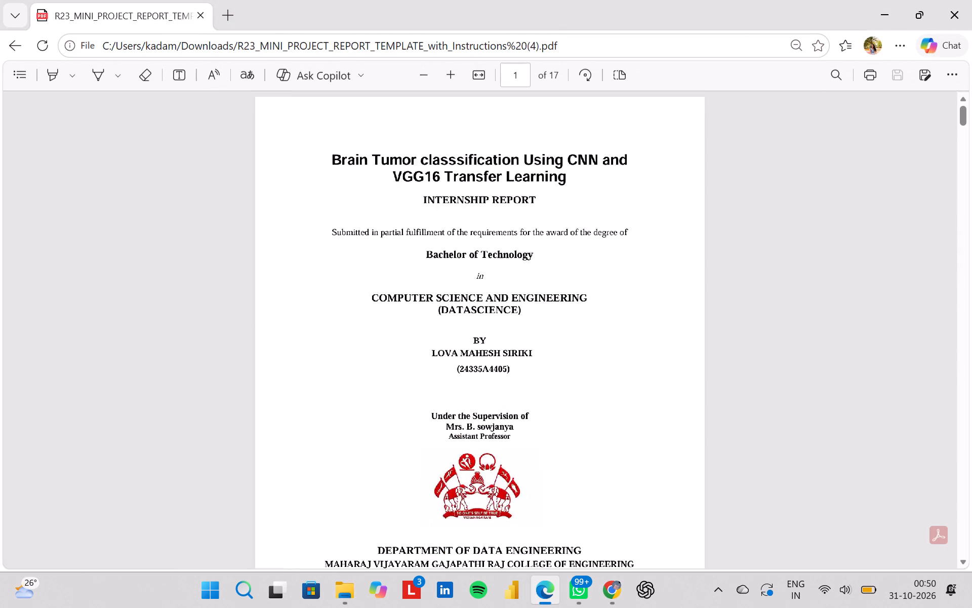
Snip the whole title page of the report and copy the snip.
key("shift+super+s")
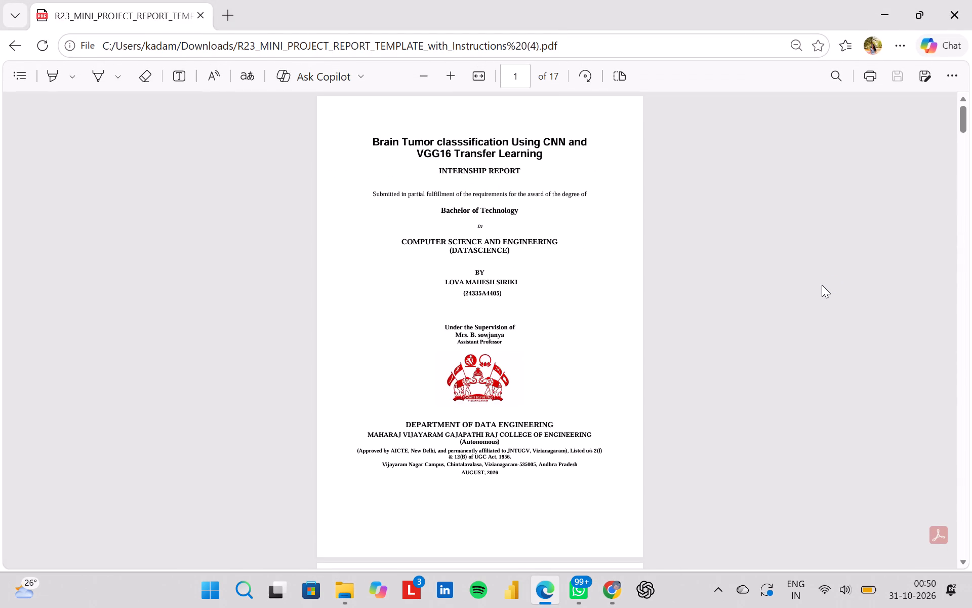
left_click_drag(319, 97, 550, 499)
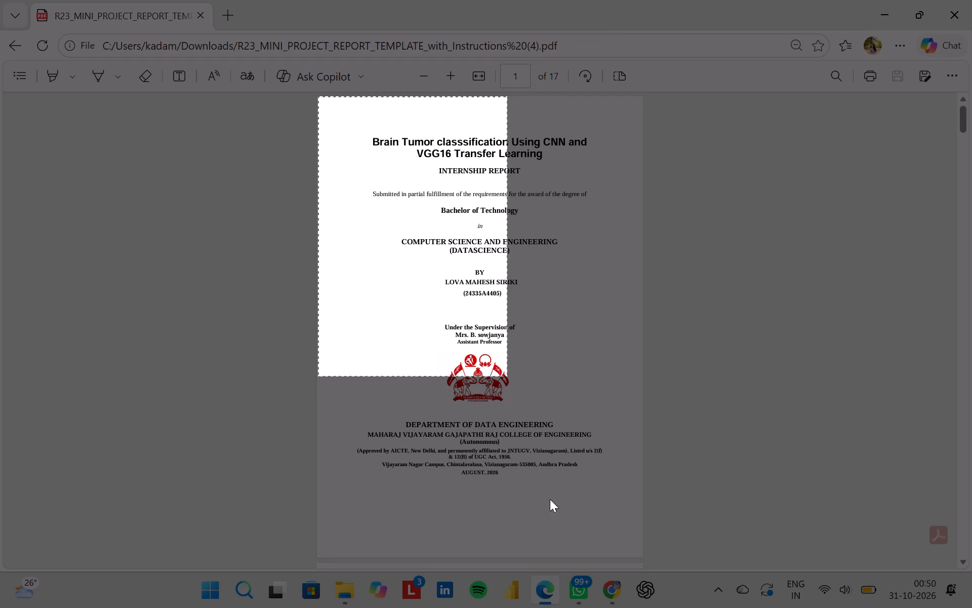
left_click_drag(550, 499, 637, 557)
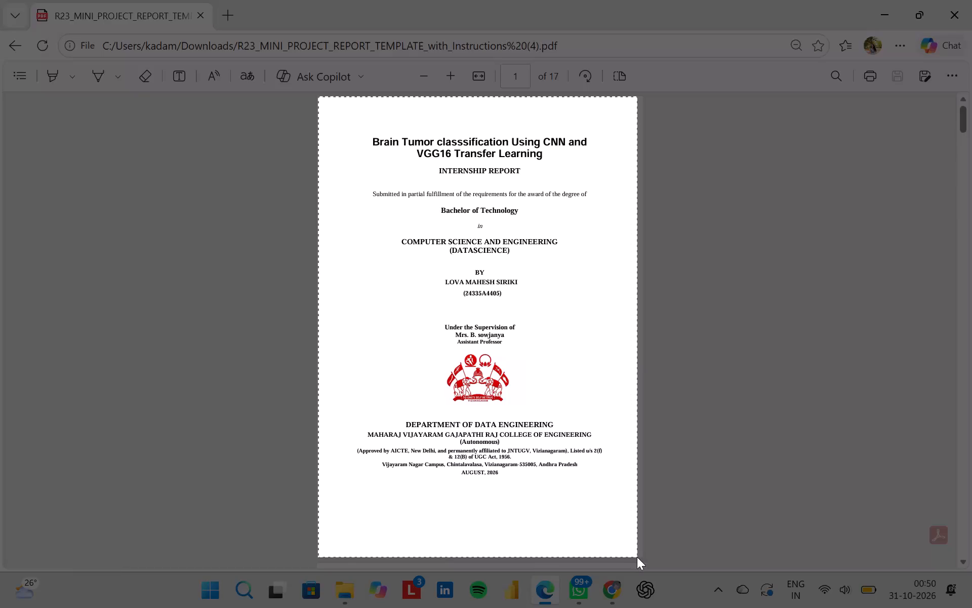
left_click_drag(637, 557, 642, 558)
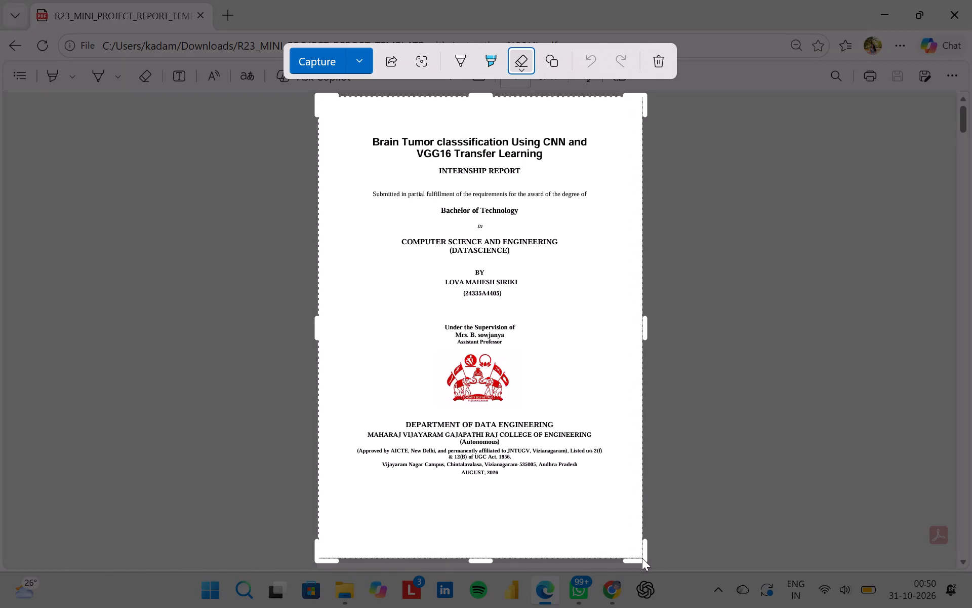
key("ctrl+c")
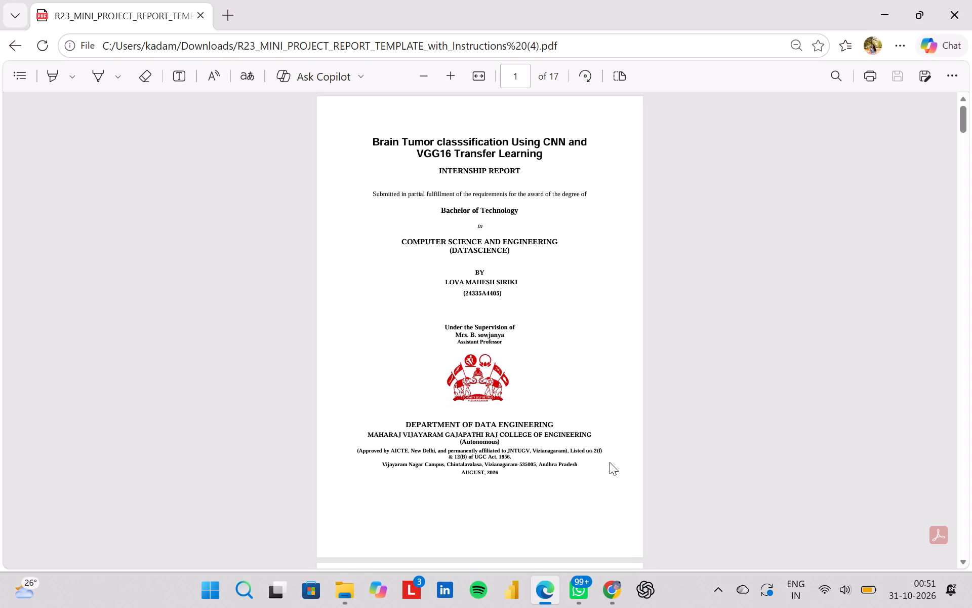
Move the report and Downloads windows out of the way and open iLovePDF's JPG to PDF converter from the search results.
left_click_drag(693, 0, 492, 571)
left_click_drag(649, 0, 389, 571)
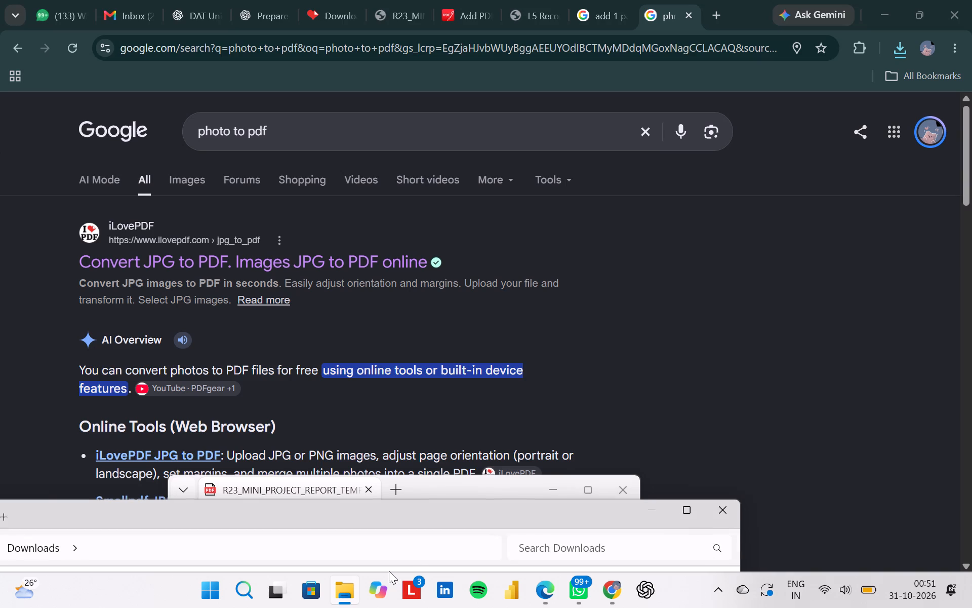
left_click_drag(470, 502, 470, 508)
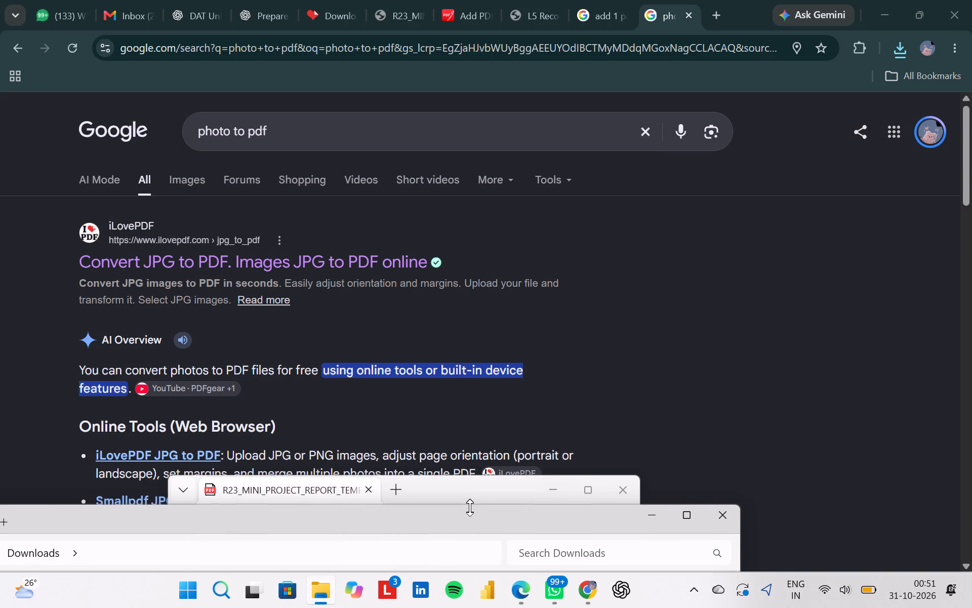
left_click_drag(470, 508, 470, 508)
left_click(175, 265)
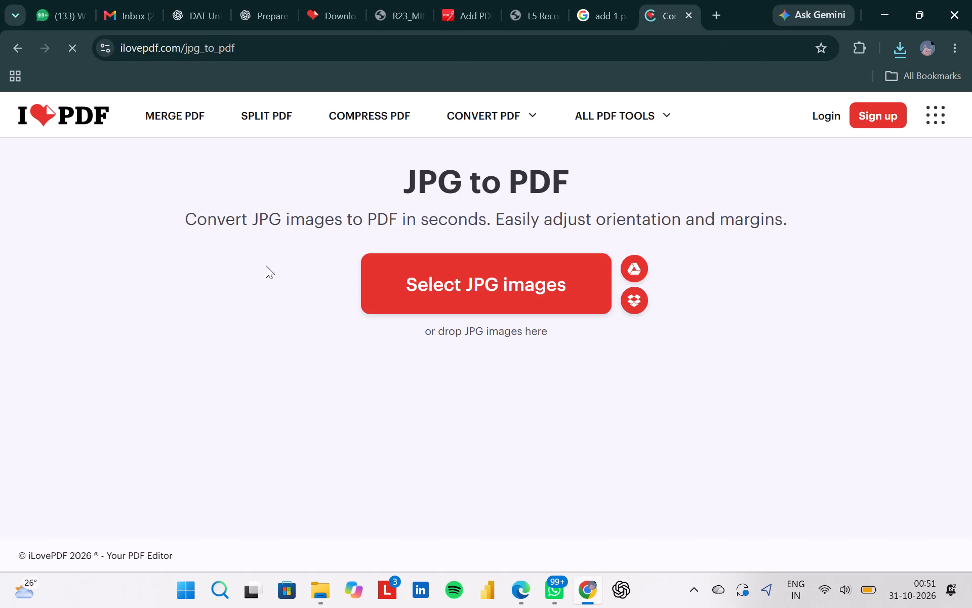
Check the Downloads folder for an image to convert, without choosing one.
left_click(449, 262)
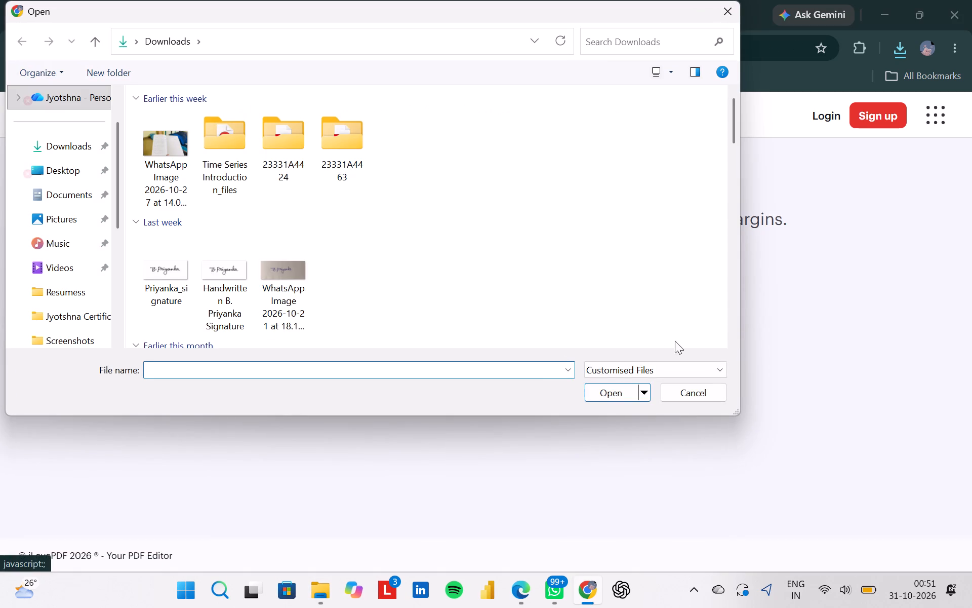
left_click(673, 394)
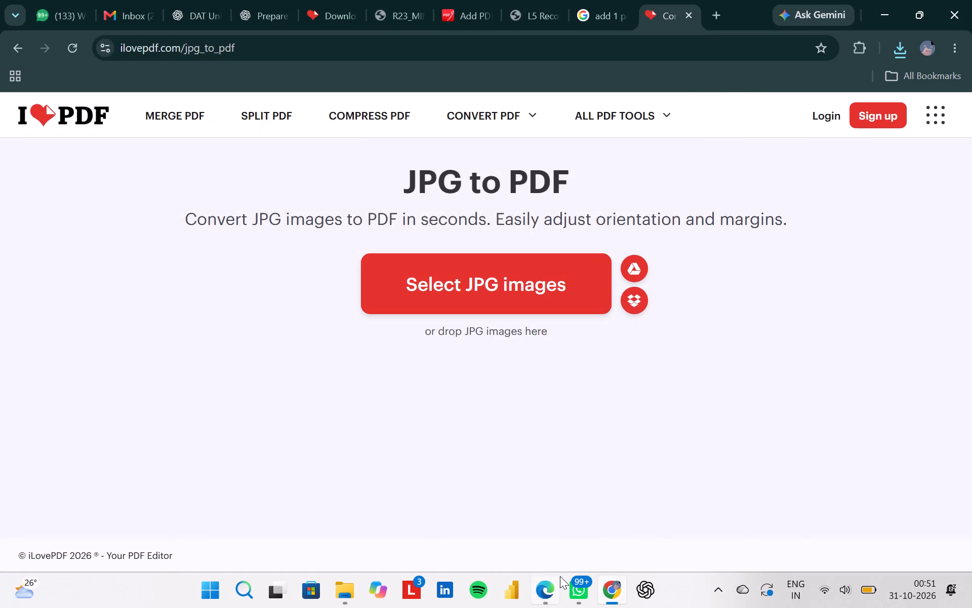
Switch to the report in Edge, capture its whole title page as a screenshot, and bring the JPG to PDF page back into view.
left_click(560, 576)
left_click(602, 483)
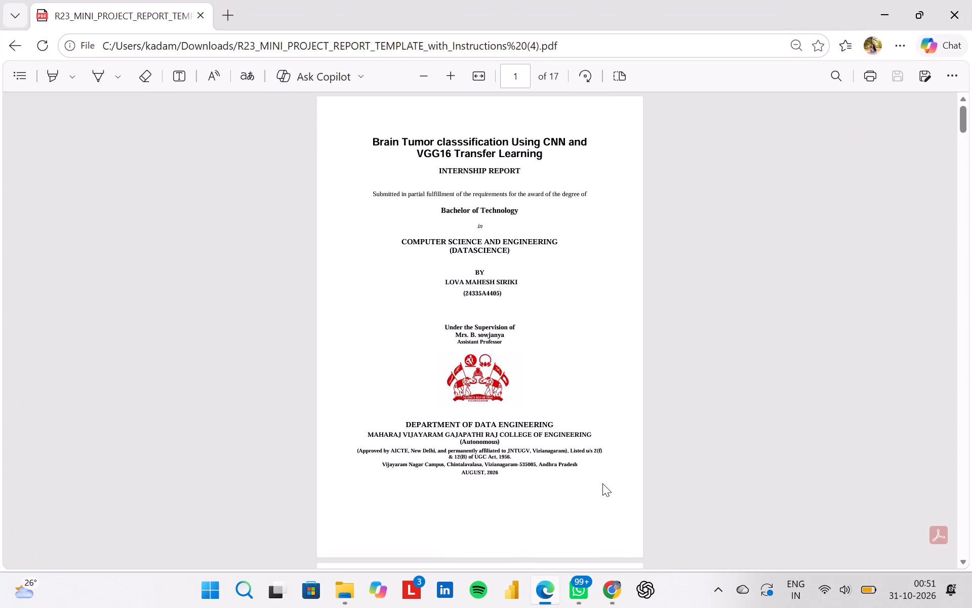
key("shift+super+s")
left_click_drag(642, 98, 506, 316)
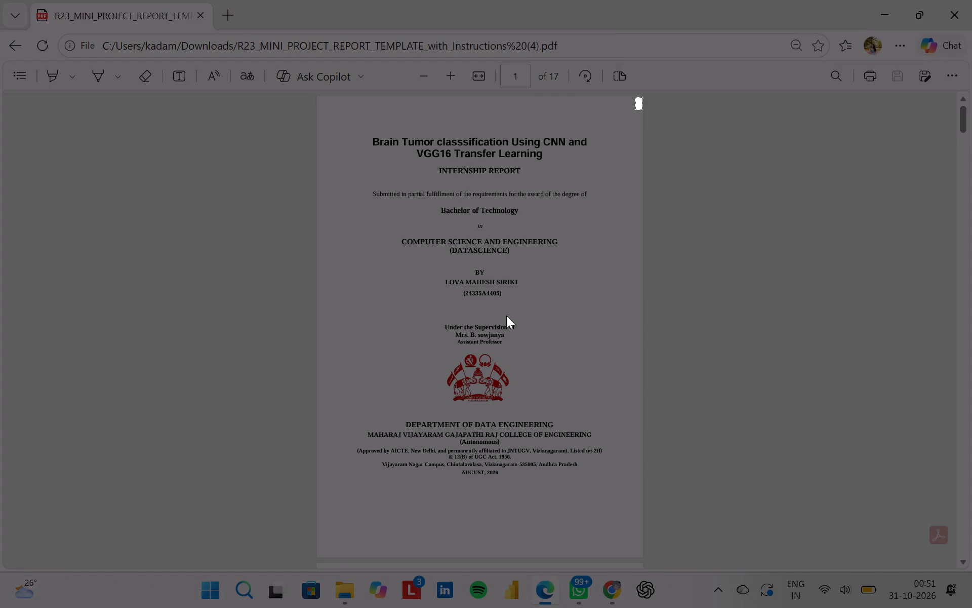
left_click_drag(506, 316, 318, 561)
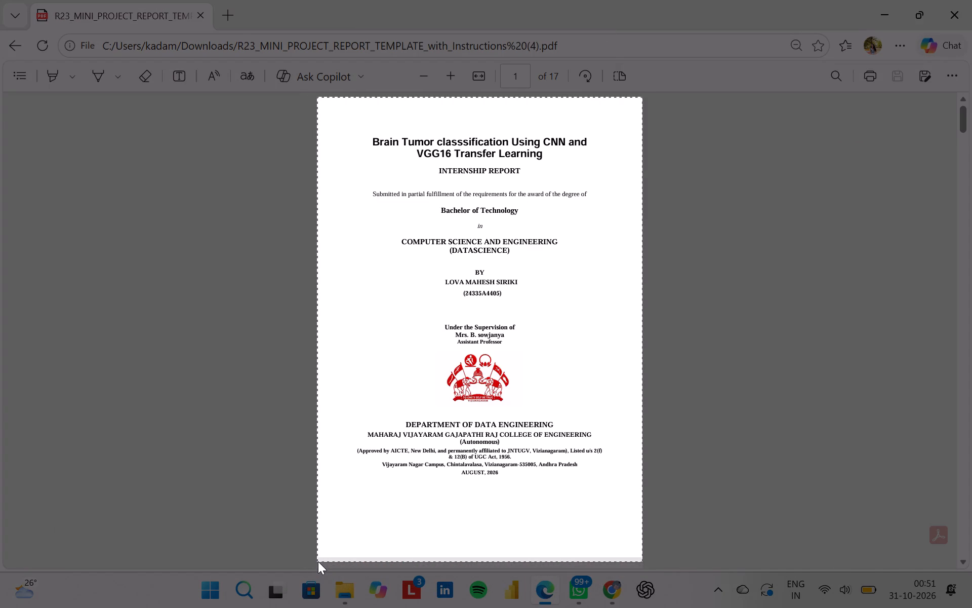
left_click_drag(318, 561, 316, 557)
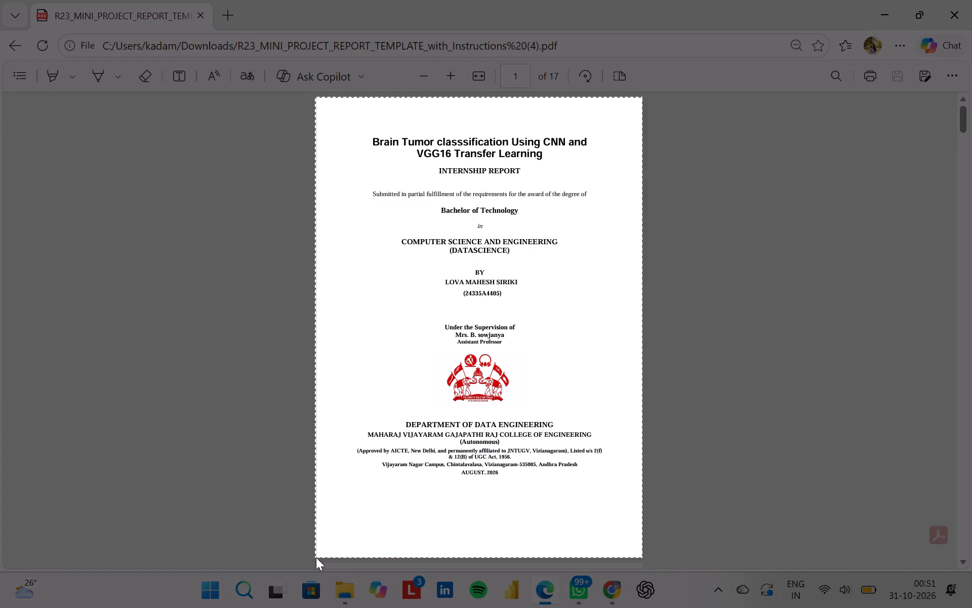
left_click_drag(316, 557, 316, 559)
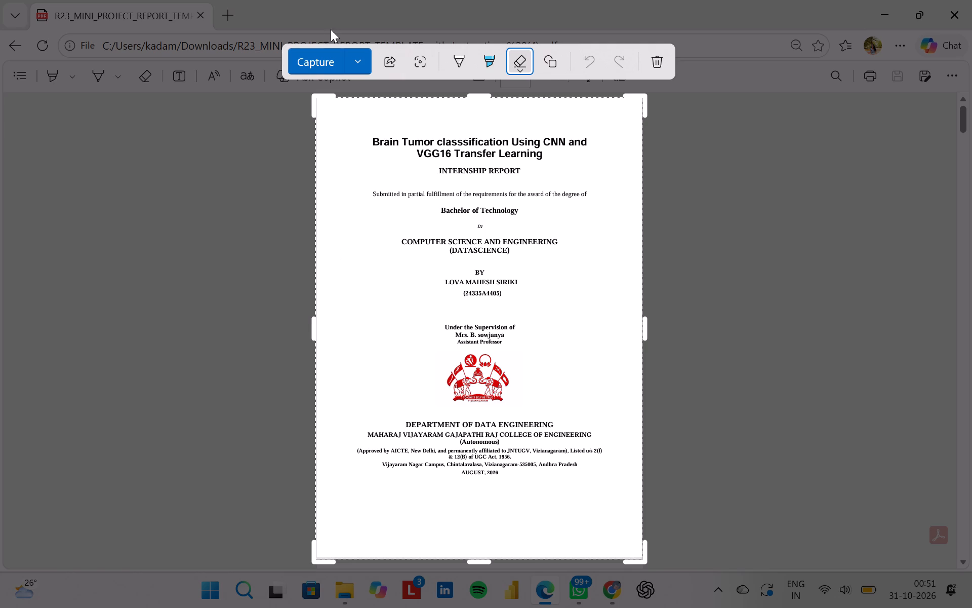
left_click(330, 55)
left_click_drag(553, 0, 346, 571)
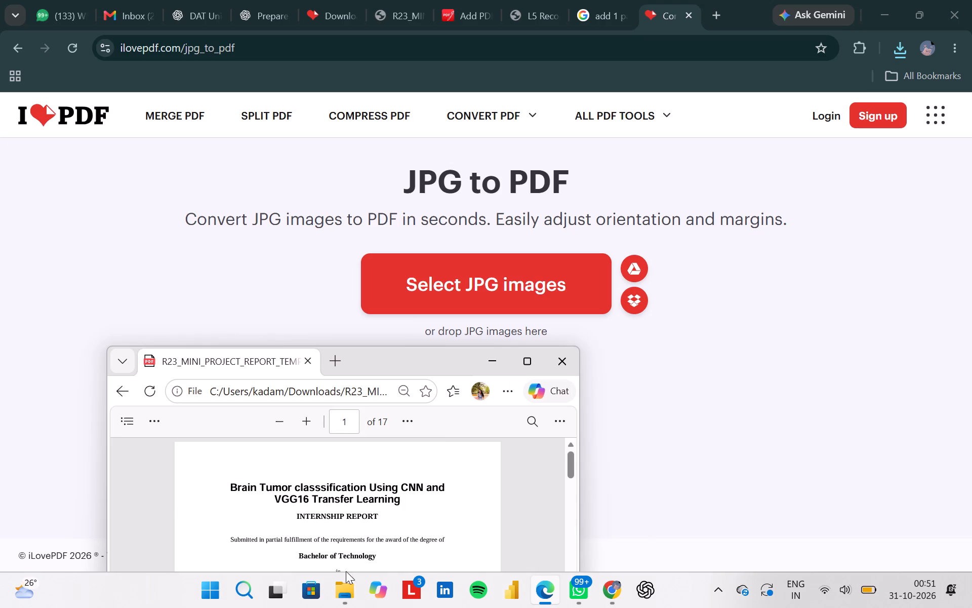
left_click(526, 283)
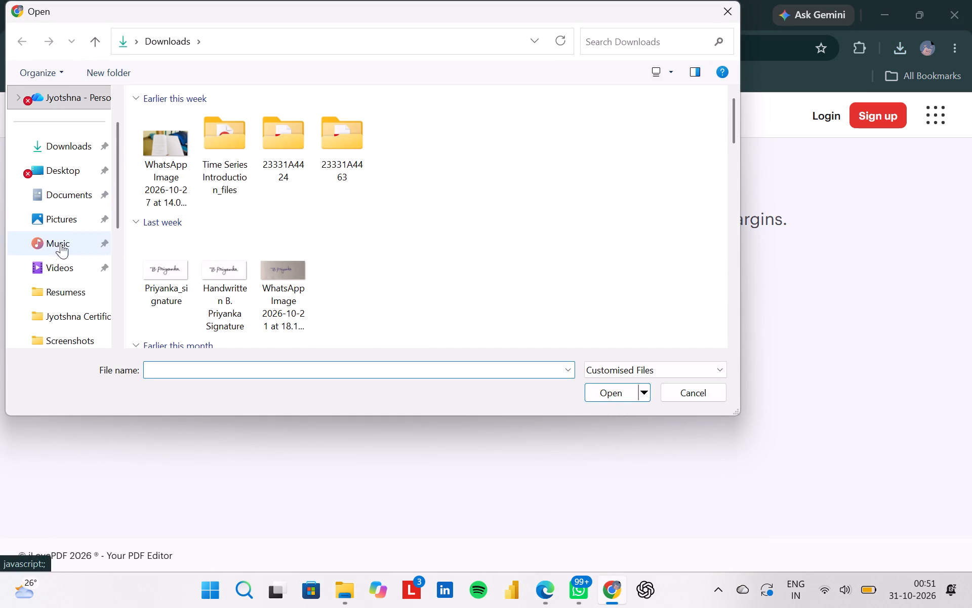
left_click(52, 246)
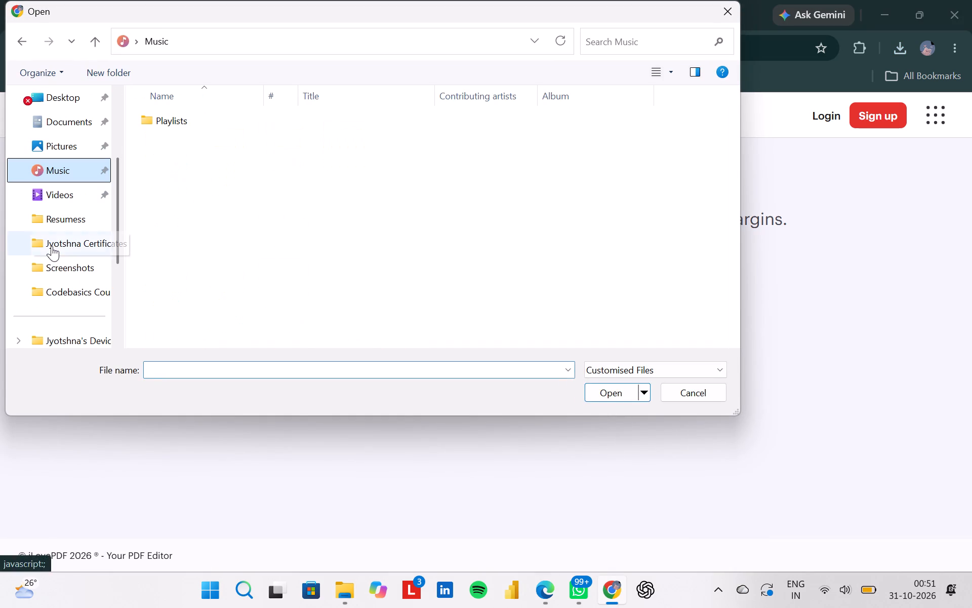
left_click(60, 260)
scroll(215, 205, "down", 20)
scroll(215, 205, "down", 20)
scroll(215, 205, "down", 20)
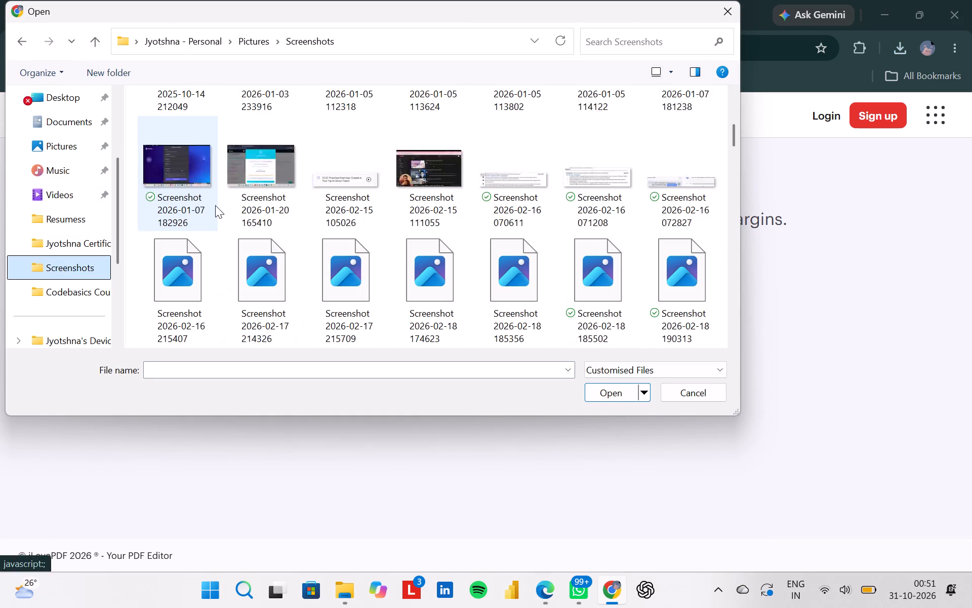
scroll(215, 205, "down", 20)
scroll(215, 205, "down", 20)
scroll(215, 205, "down", 20)
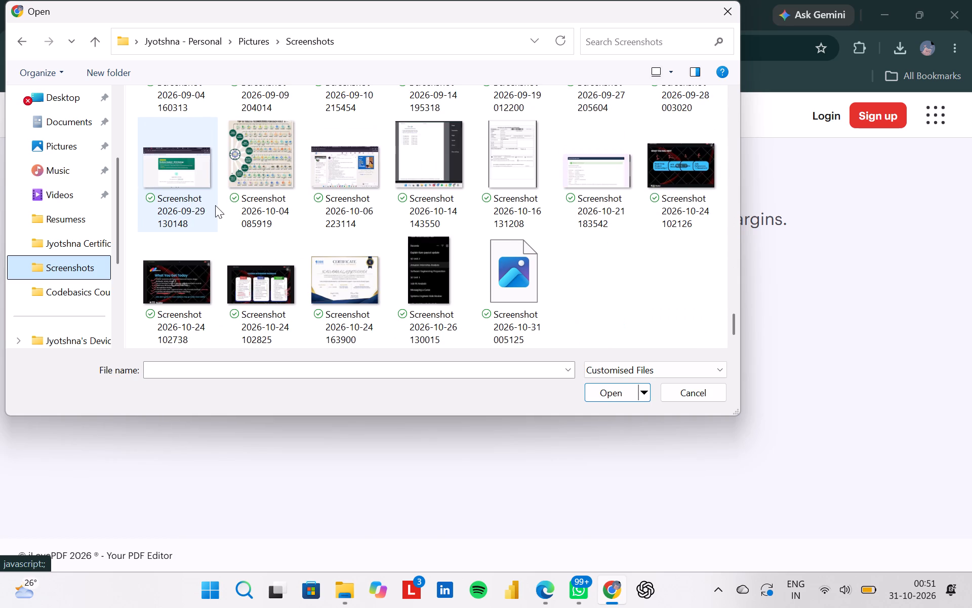
scroll(215, 205, "down", 16)
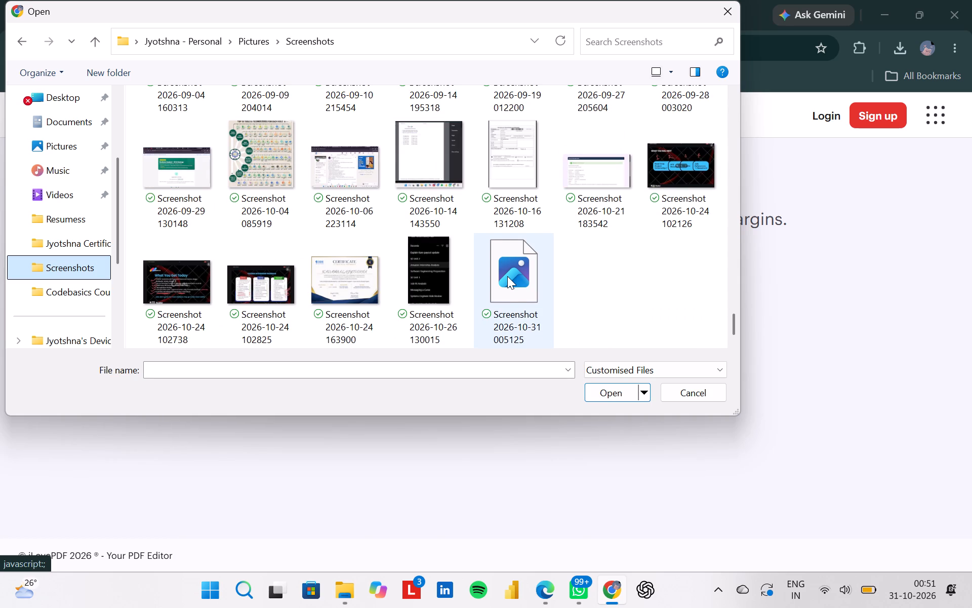
left_click(507, 276)
left_click(614, 394)
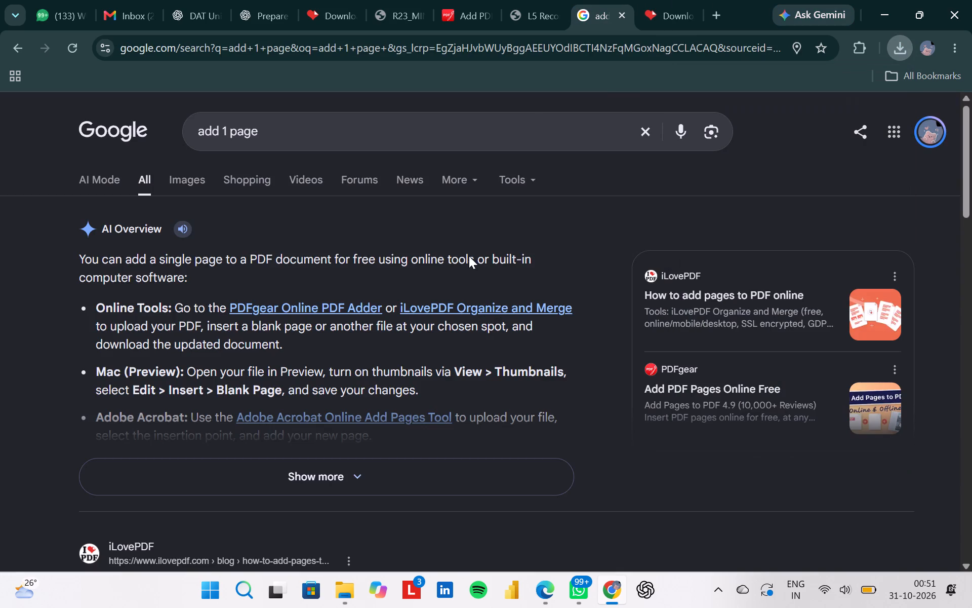
scroll(300, 492, "down", 1)
left_click(264, 464)
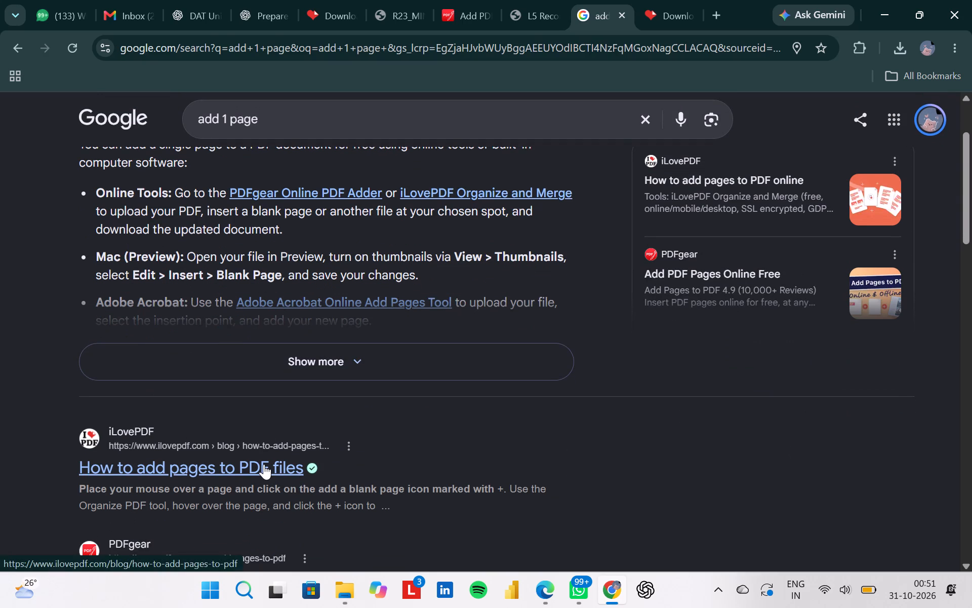
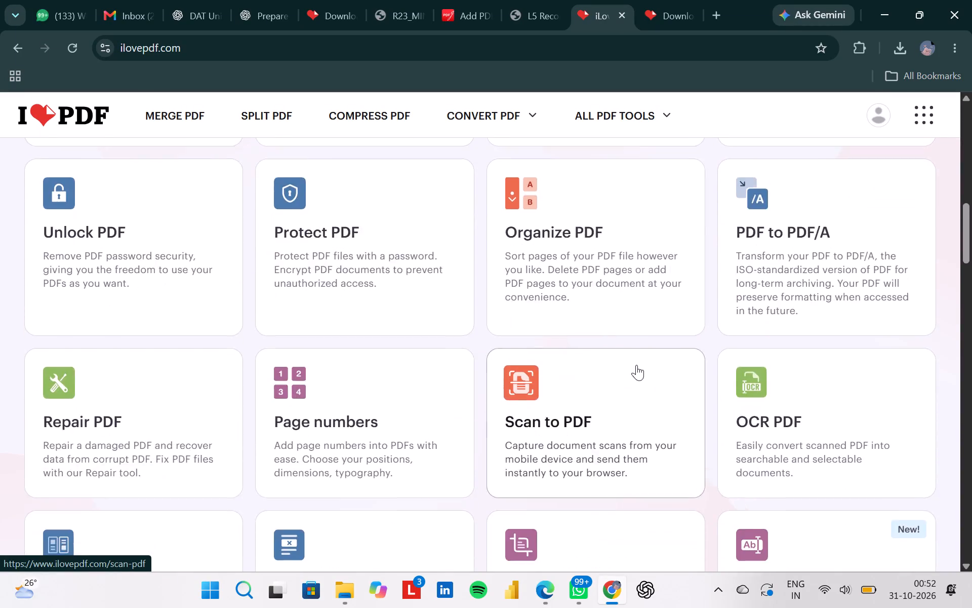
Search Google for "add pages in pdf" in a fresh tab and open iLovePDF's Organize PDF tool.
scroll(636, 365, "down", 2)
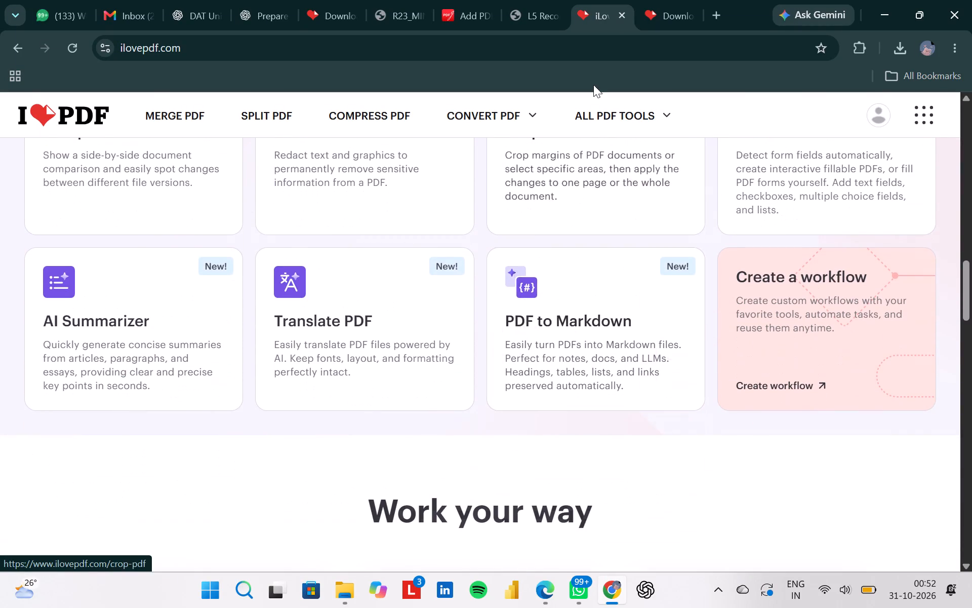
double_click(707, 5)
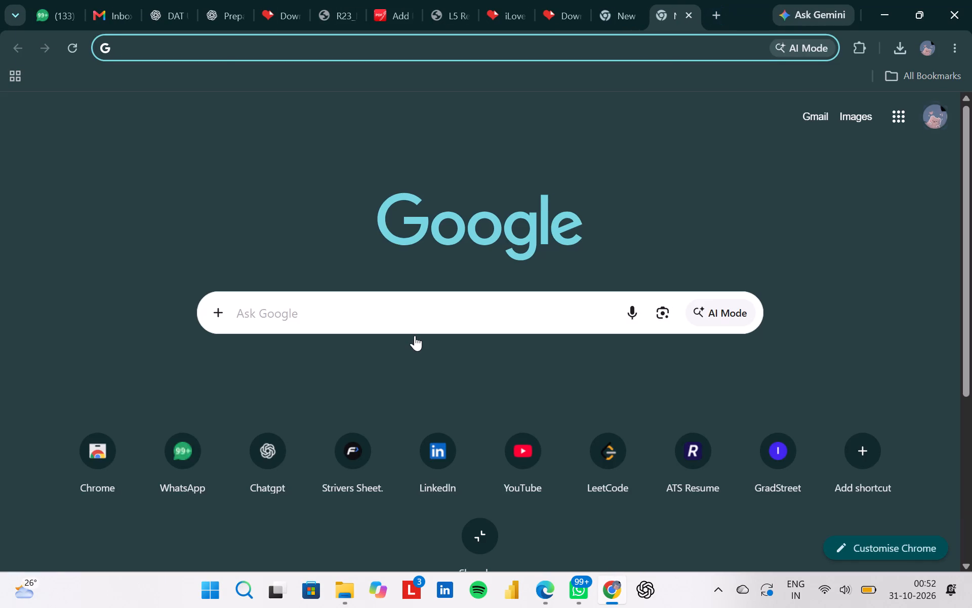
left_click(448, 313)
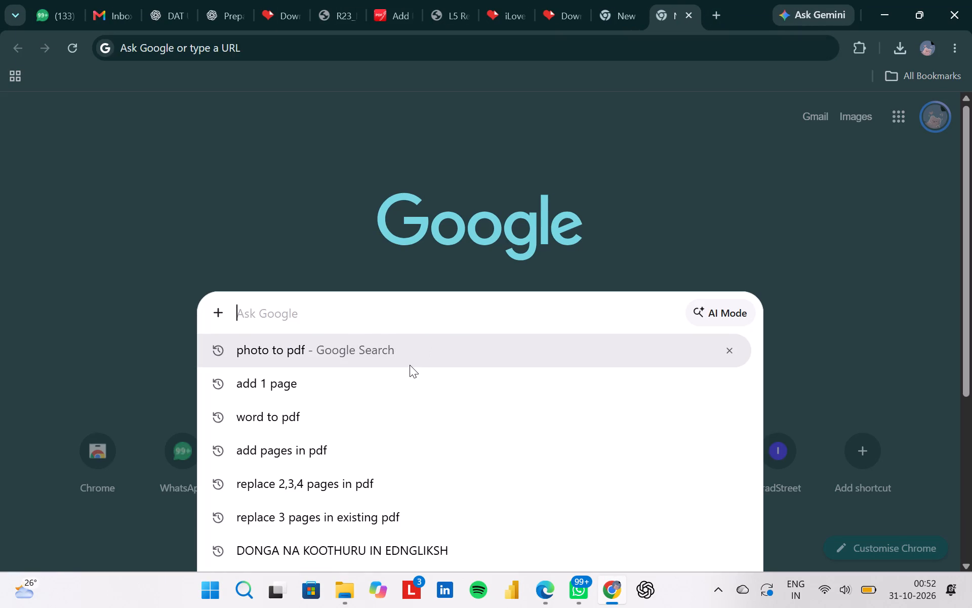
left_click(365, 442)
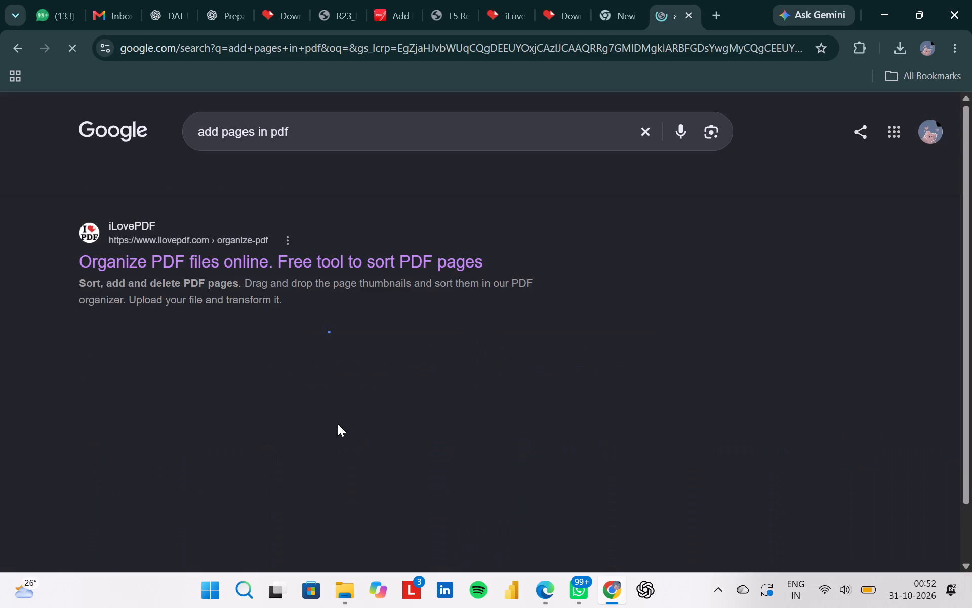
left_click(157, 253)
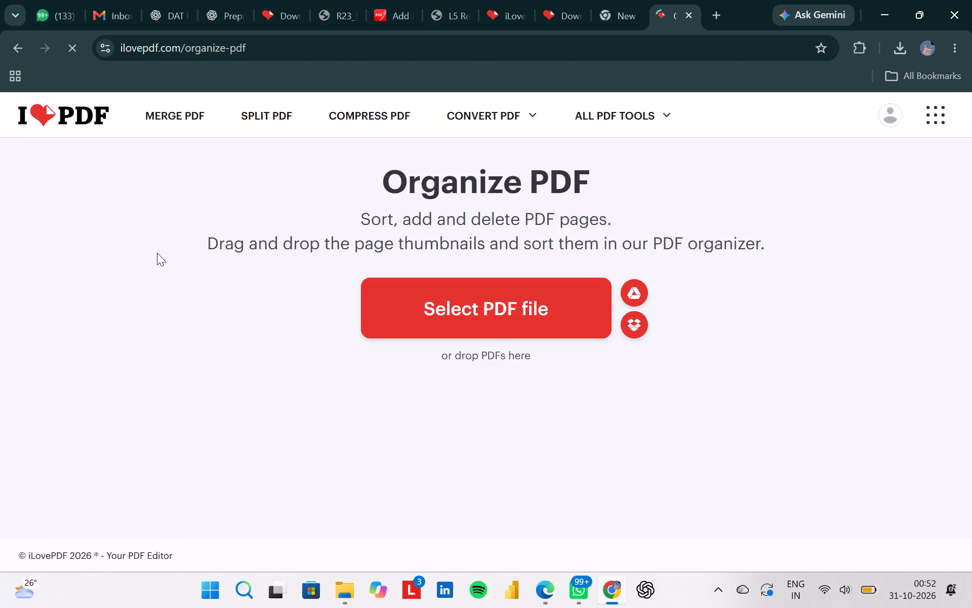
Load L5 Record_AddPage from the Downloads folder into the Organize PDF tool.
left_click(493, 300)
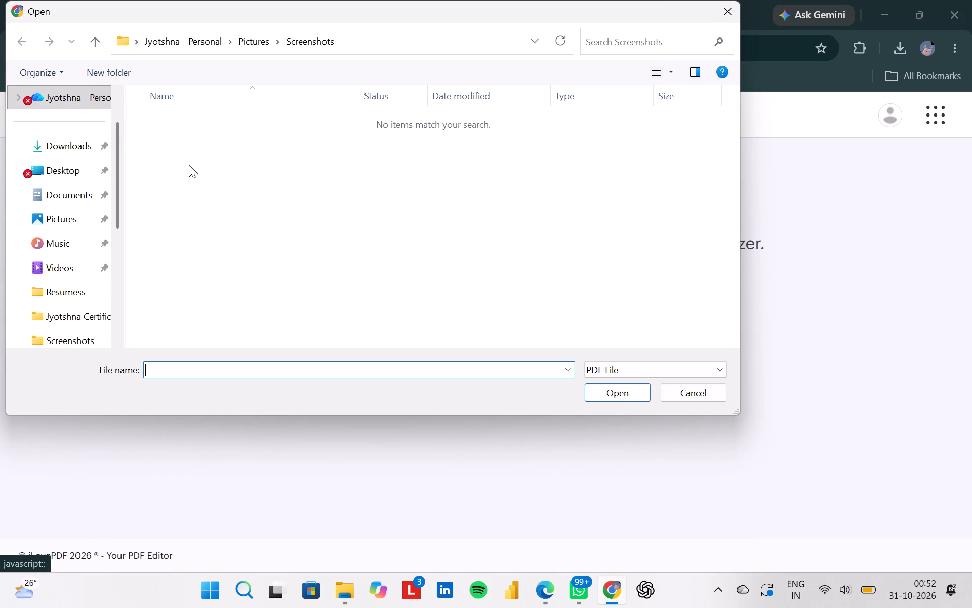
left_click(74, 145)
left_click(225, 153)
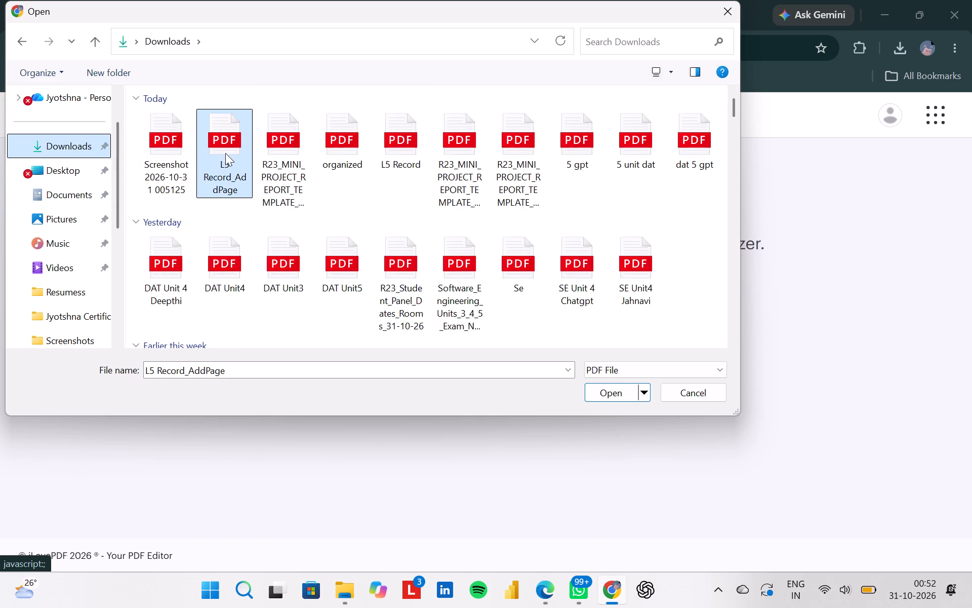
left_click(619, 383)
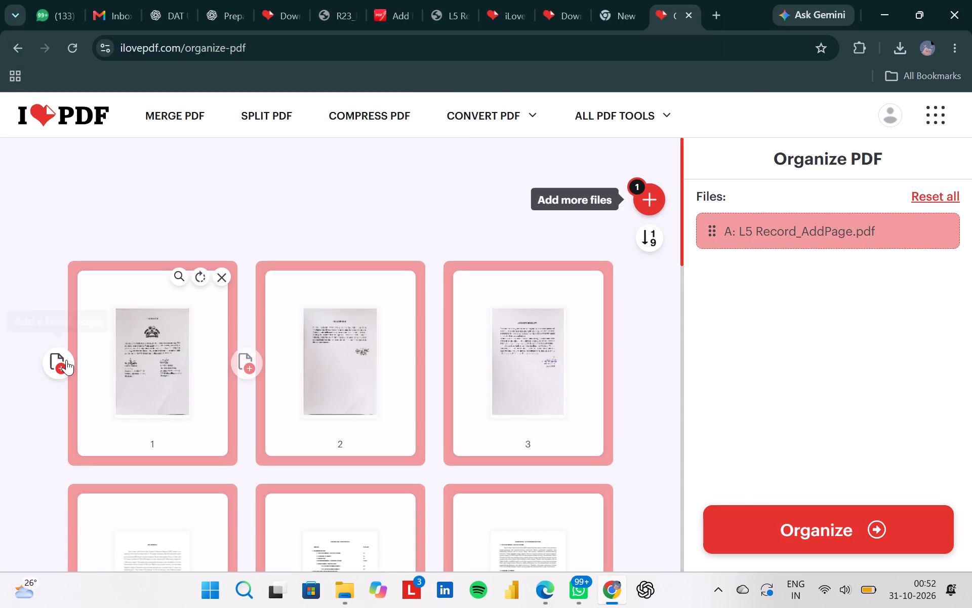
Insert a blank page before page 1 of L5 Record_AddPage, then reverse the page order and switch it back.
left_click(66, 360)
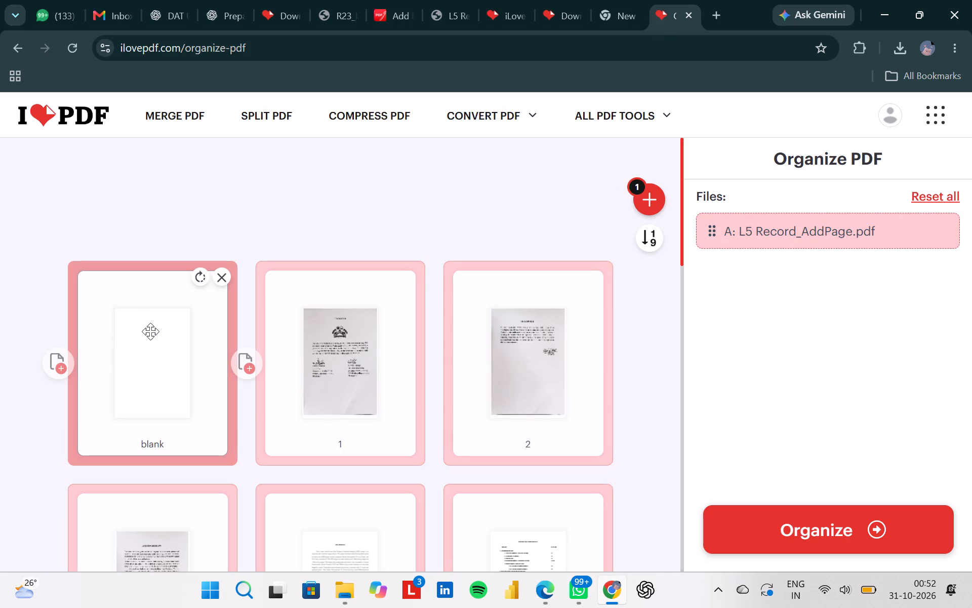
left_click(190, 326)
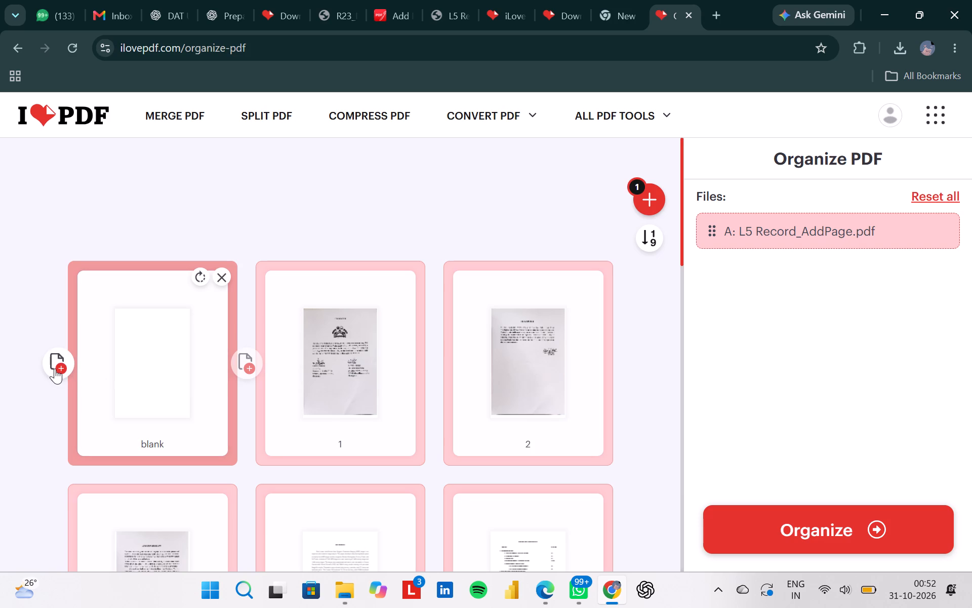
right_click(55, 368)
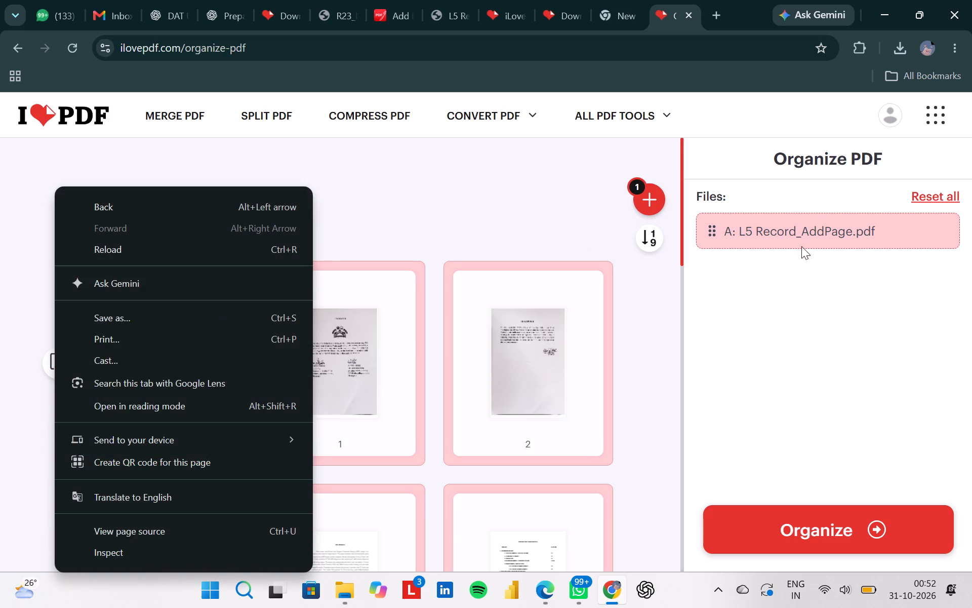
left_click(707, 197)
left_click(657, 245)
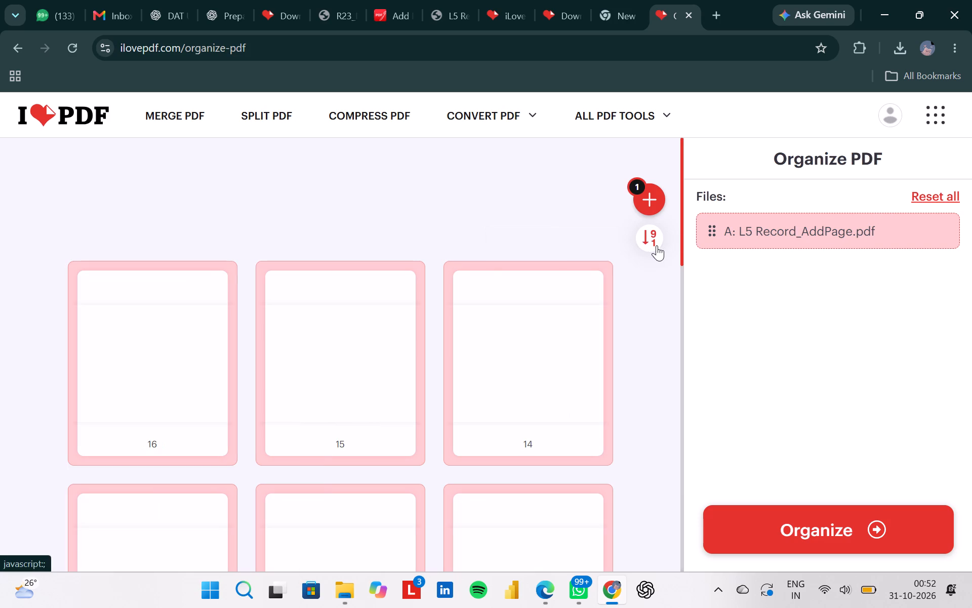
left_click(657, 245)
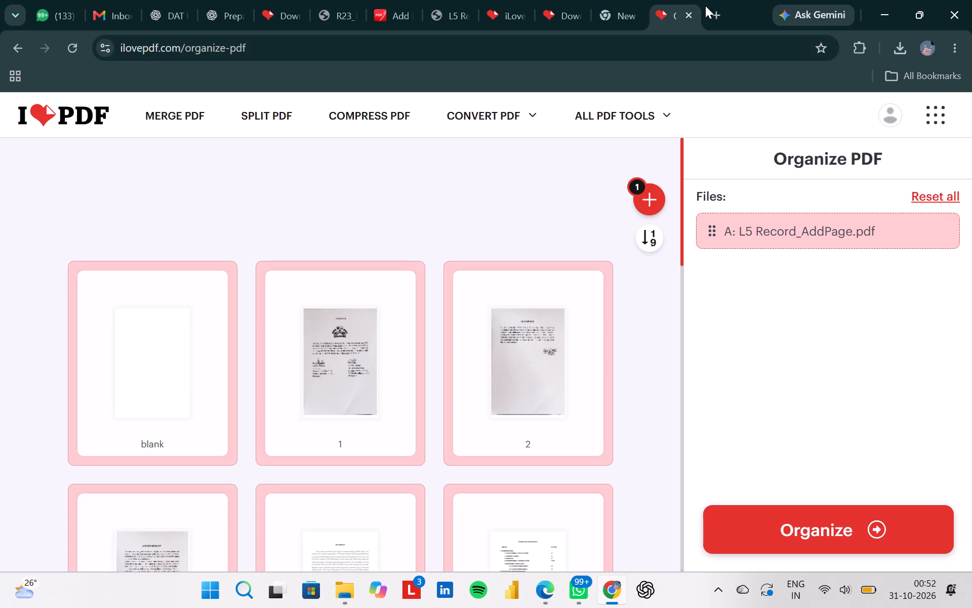
Search "add pages in pdf" again in another tab and open PDFgear's Add PDF Pages Online Free tool.
left_click(713, 8)
left_click(394, 308)
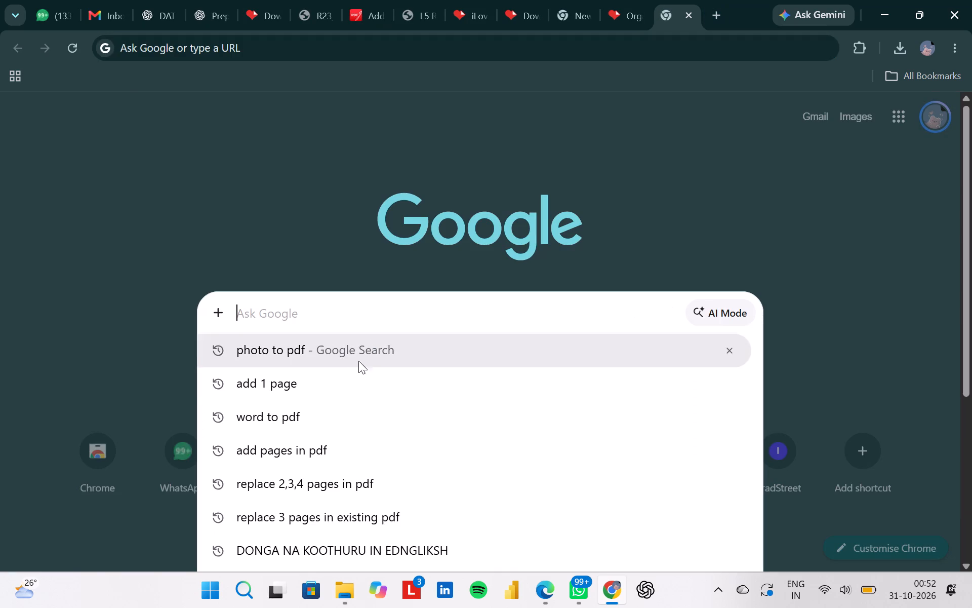
left_click(309, 458)
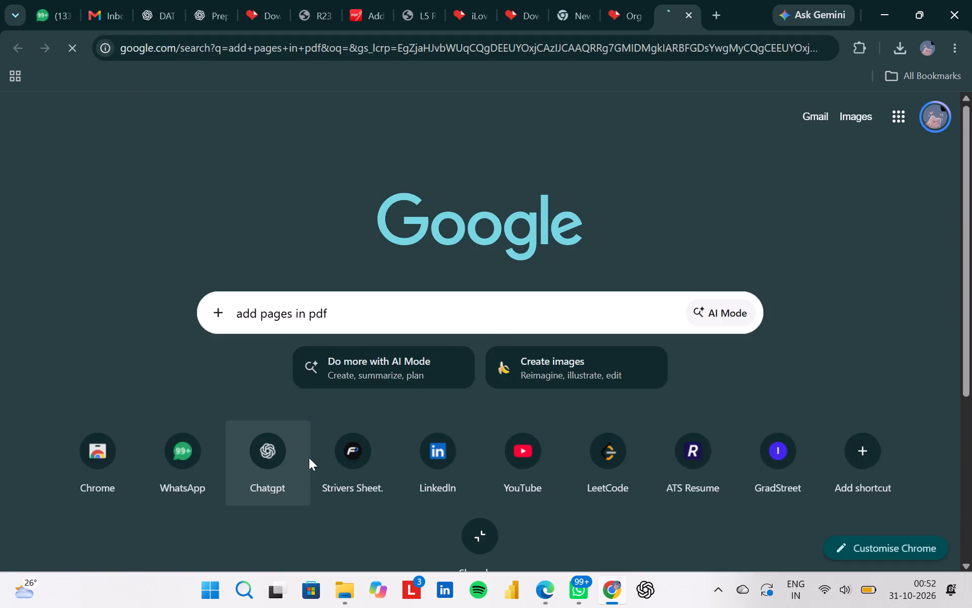
scroll(207, 387, "down", 1)
left_click(207, 336)
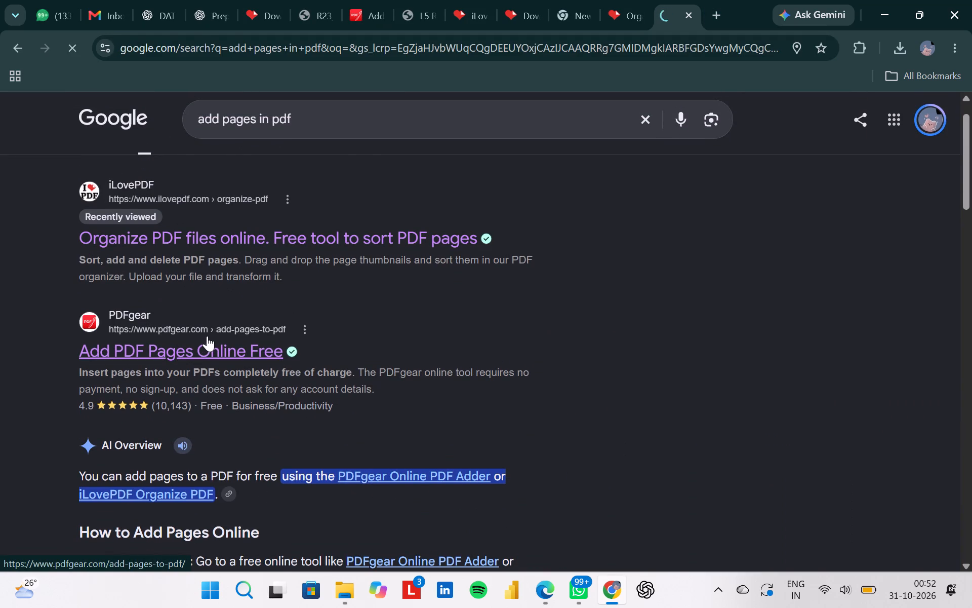
Load L5 Record_AddPage from the Downloads folder into PDFgear's page adder.
left_click(552, 377)
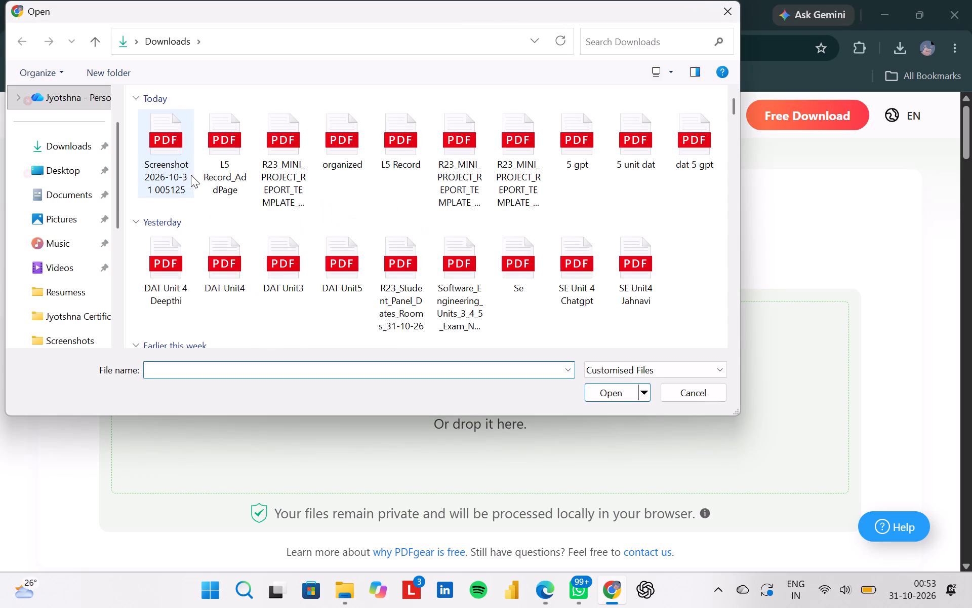
left_click(245, 166)
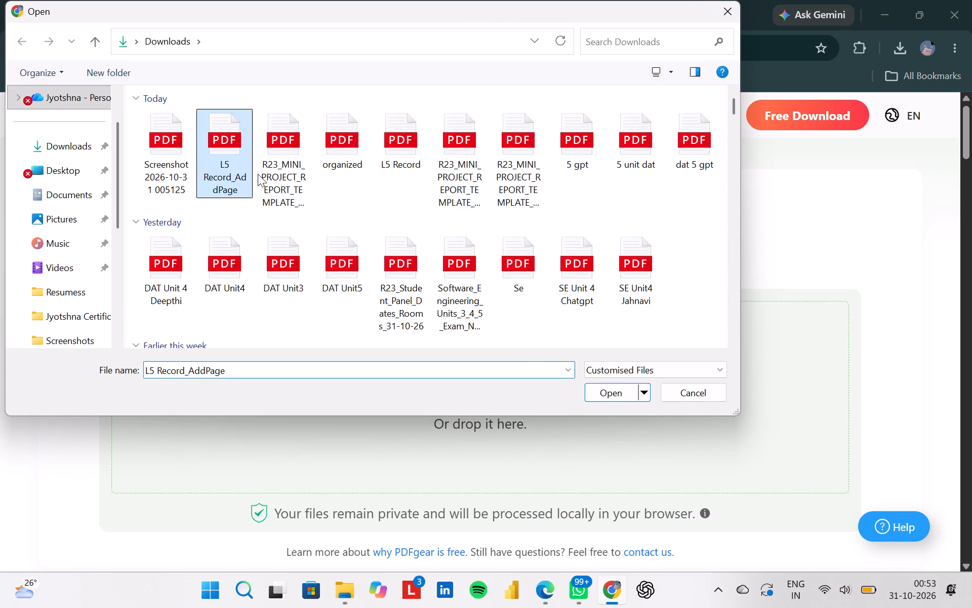
left_click(621, 394)
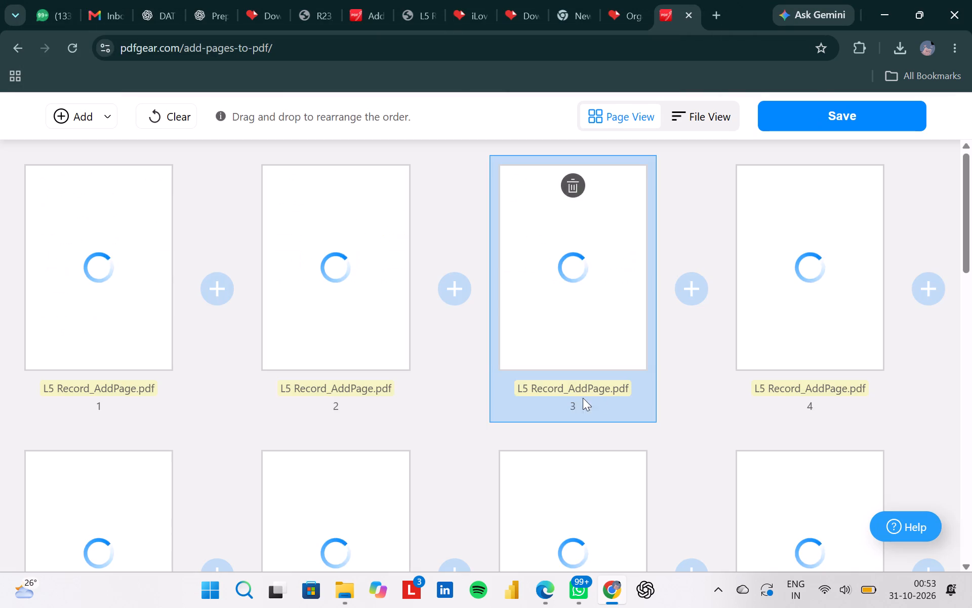
left_click(141, 345)
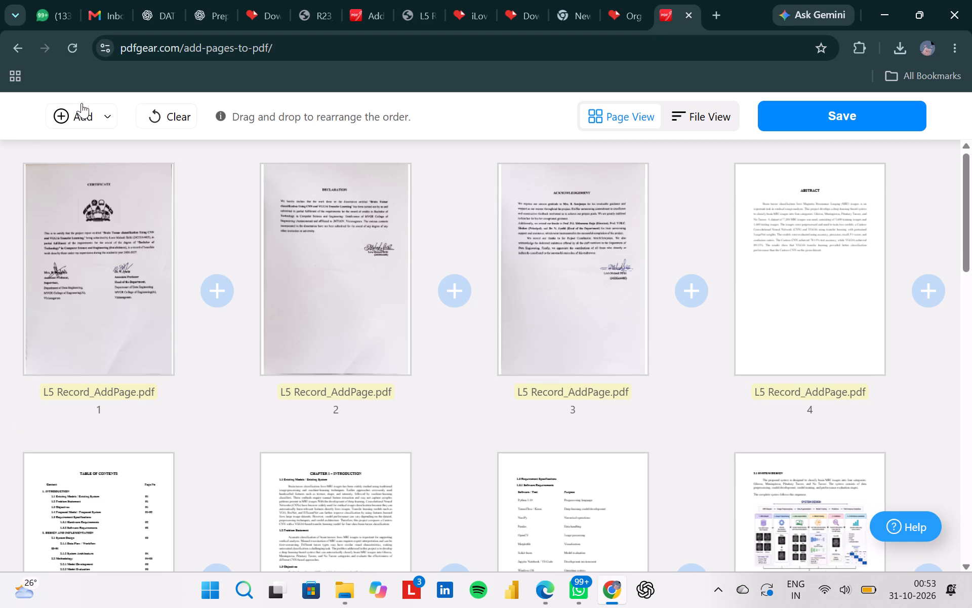
Add two blank pages to the end of L5 Record_AddPage.
left_click(80, 108)
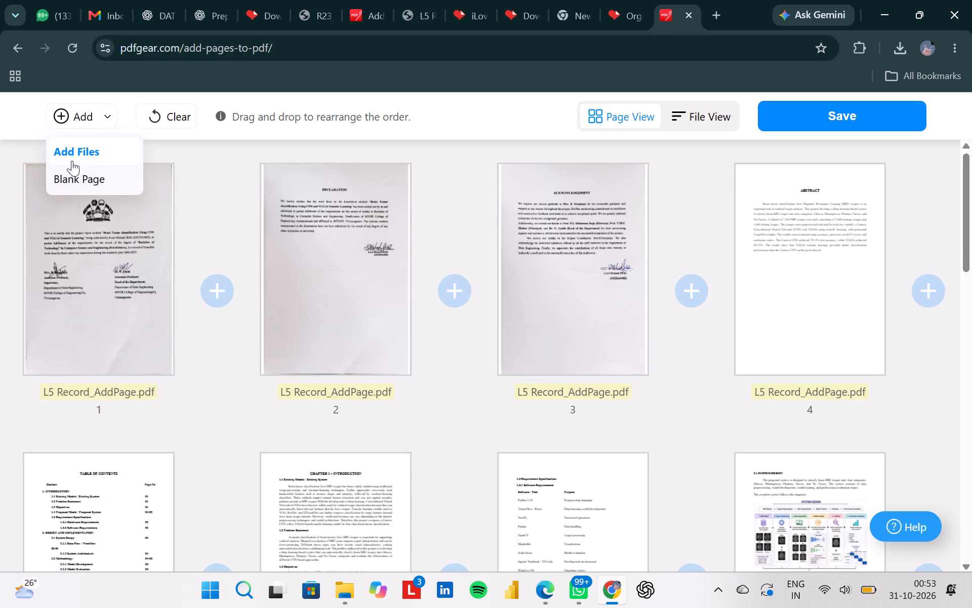
left_click(78, 185)
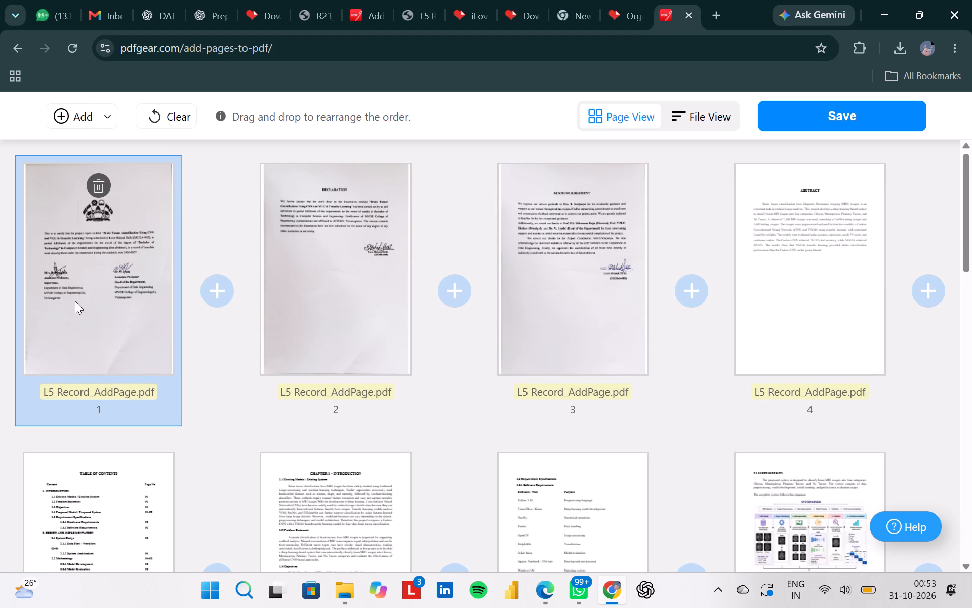
scroll(75, 301, "right", 1)
left_click(93, 105)
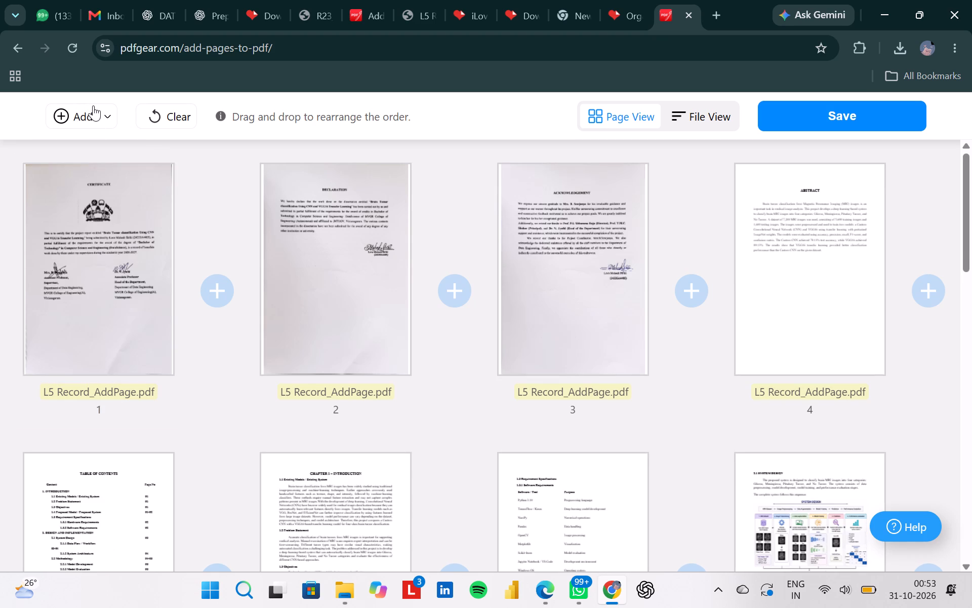
left_click(91, 171)
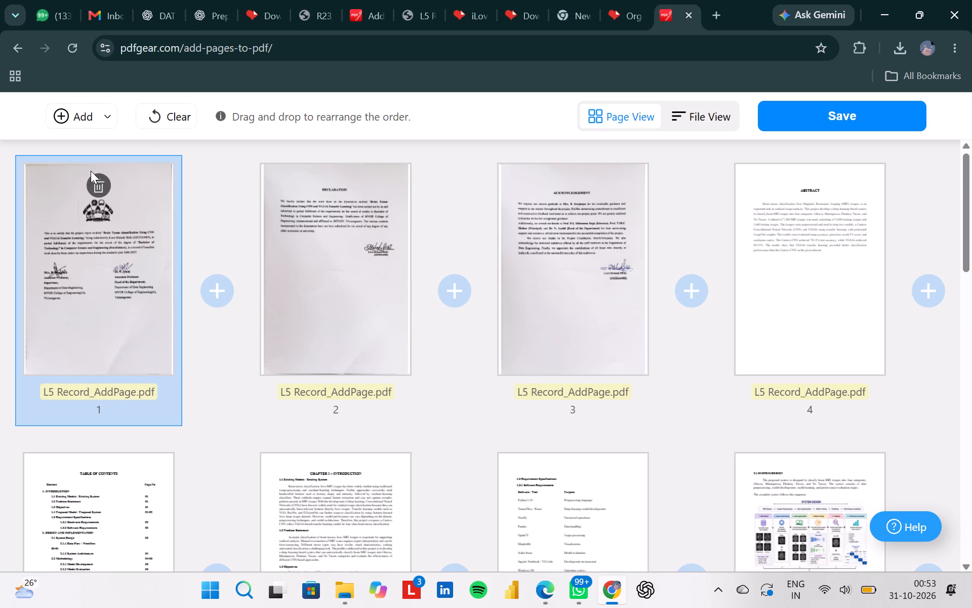
scroll(93, 258, "right", 1)
scroll(93, 258, "up", 1)
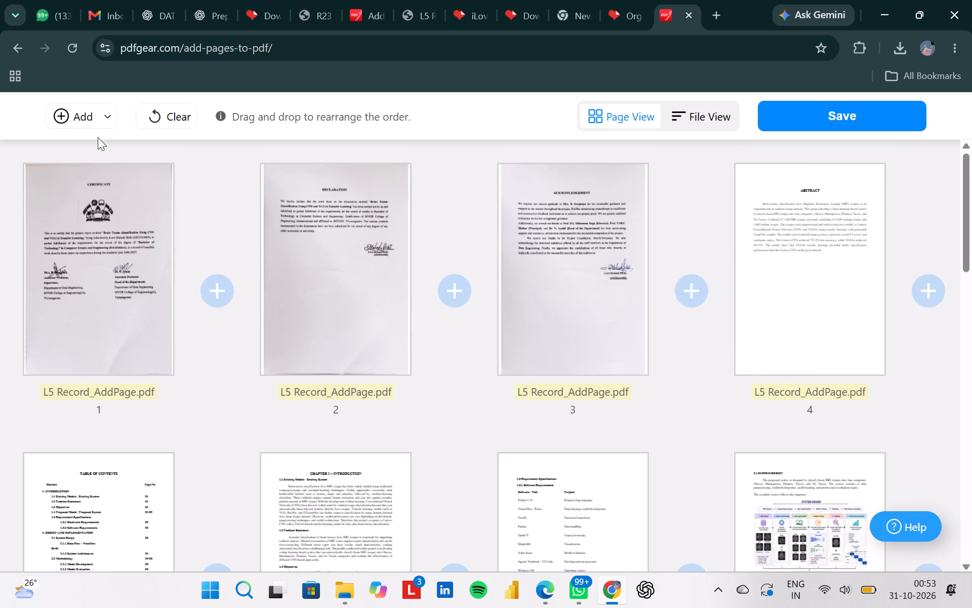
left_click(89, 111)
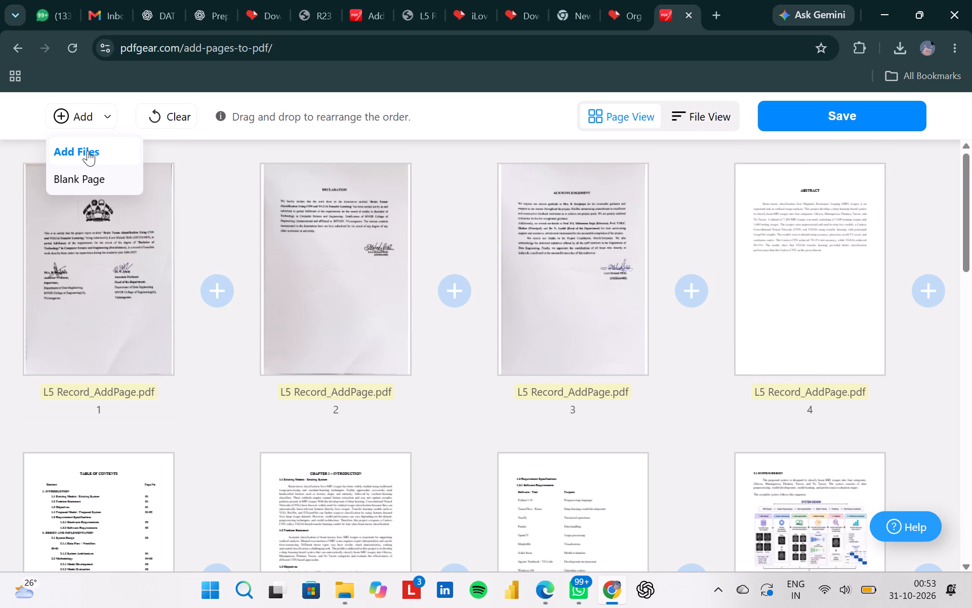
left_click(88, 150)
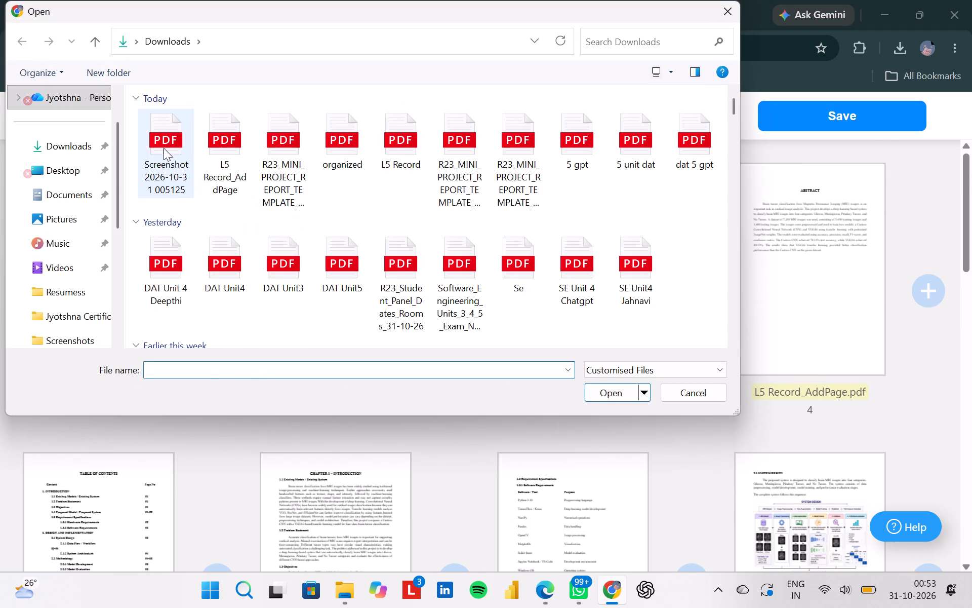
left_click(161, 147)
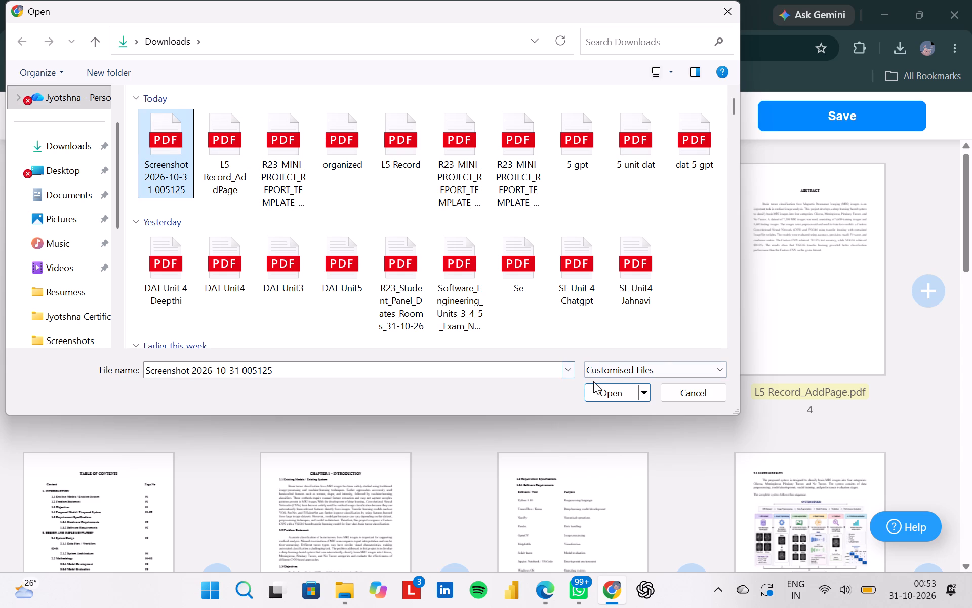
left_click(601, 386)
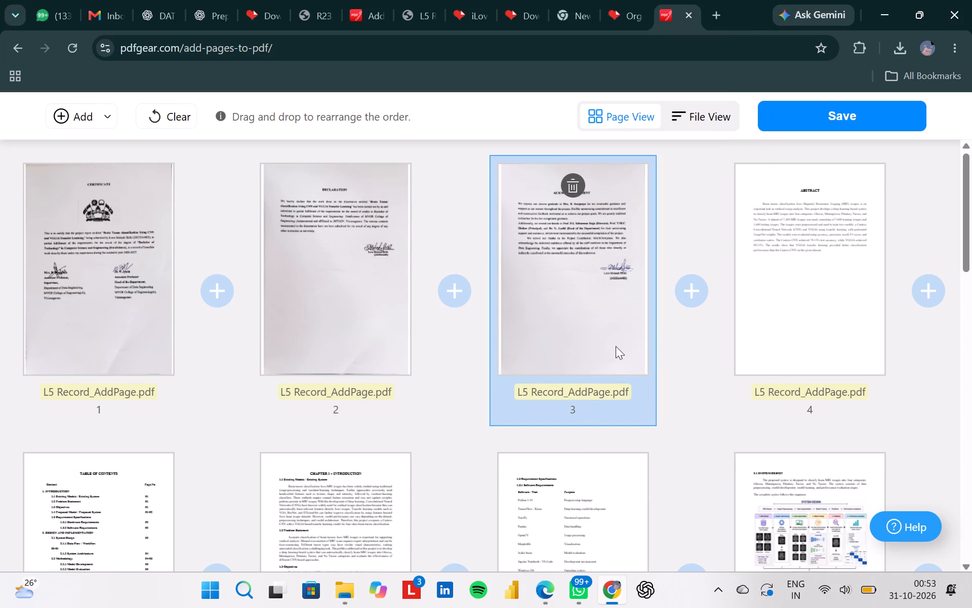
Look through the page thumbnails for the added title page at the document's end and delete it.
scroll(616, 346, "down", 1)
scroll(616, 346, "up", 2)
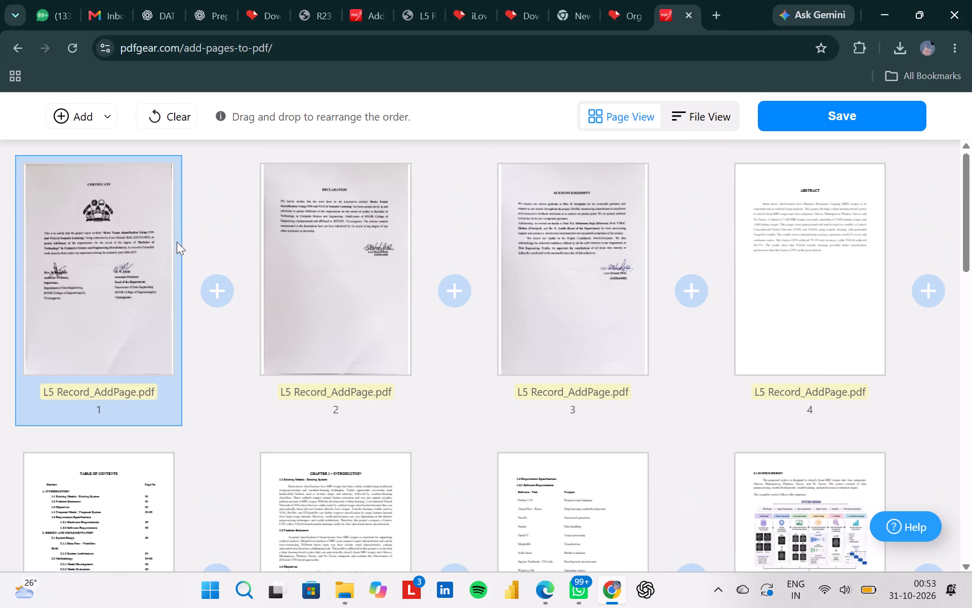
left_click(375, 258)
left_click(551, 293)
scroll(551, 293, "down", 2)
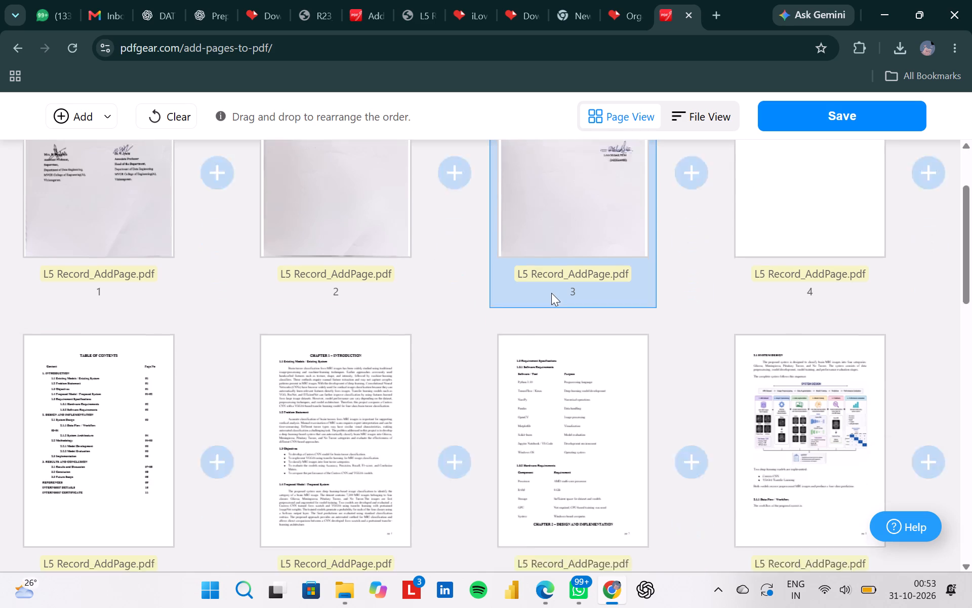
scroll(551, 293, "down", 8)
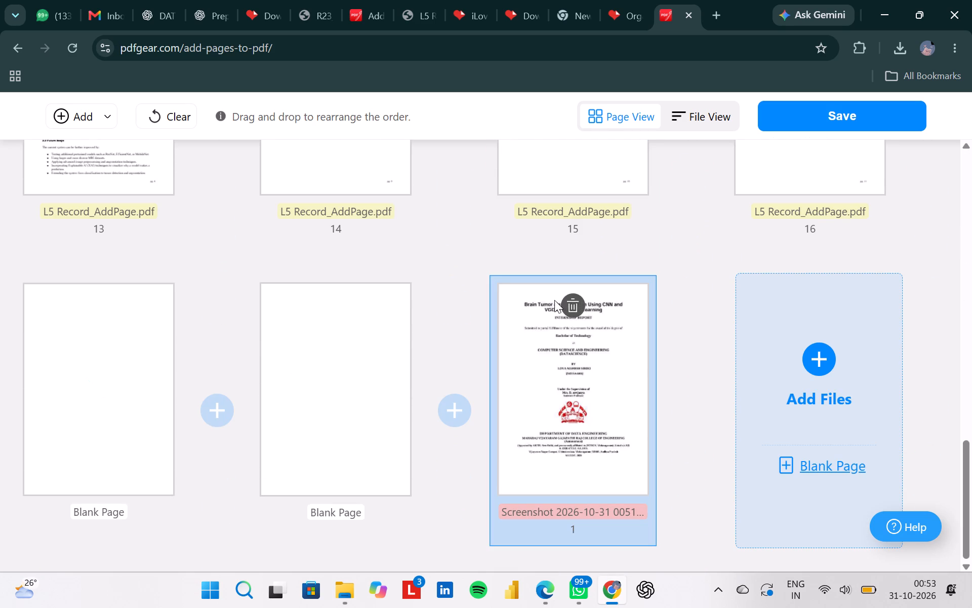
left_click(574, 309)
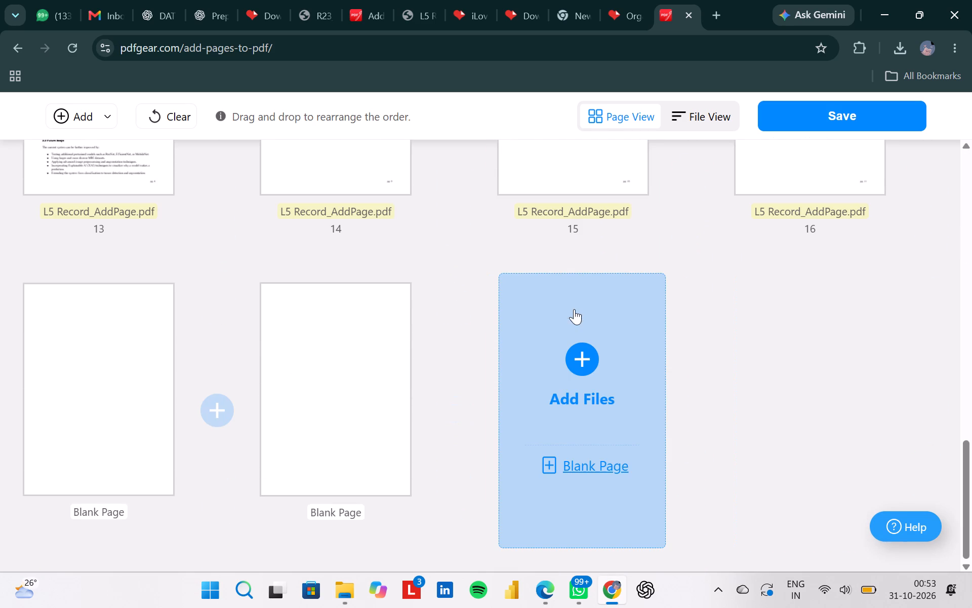
left_click_drag(378, 449, 319, 453)
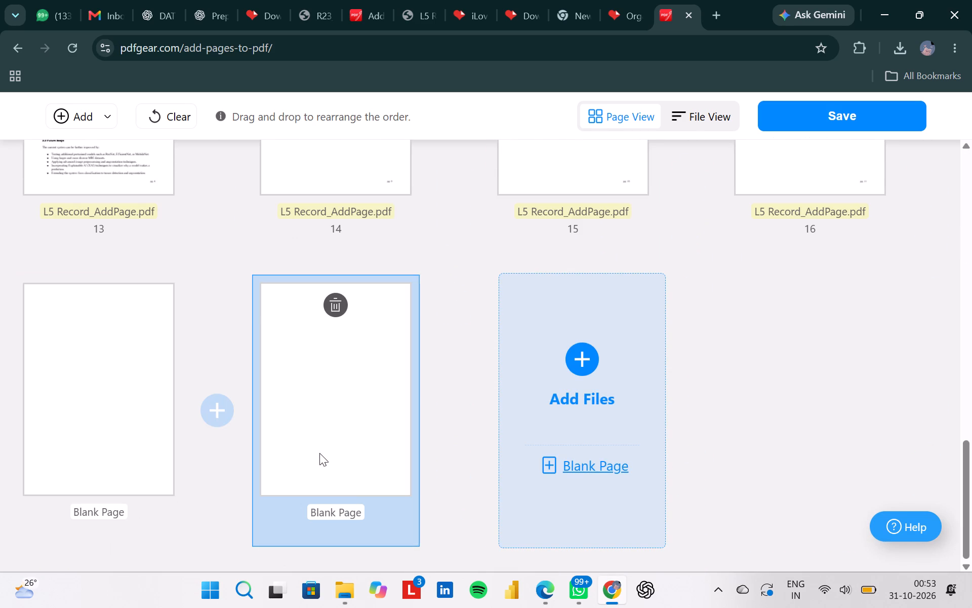
left_click(609, 426)
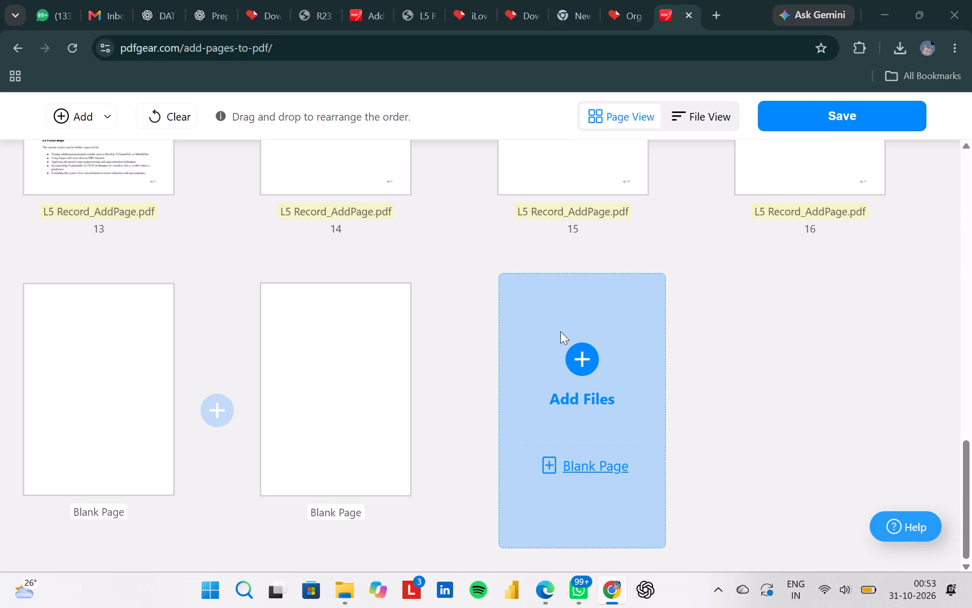
left_click(161, 187)
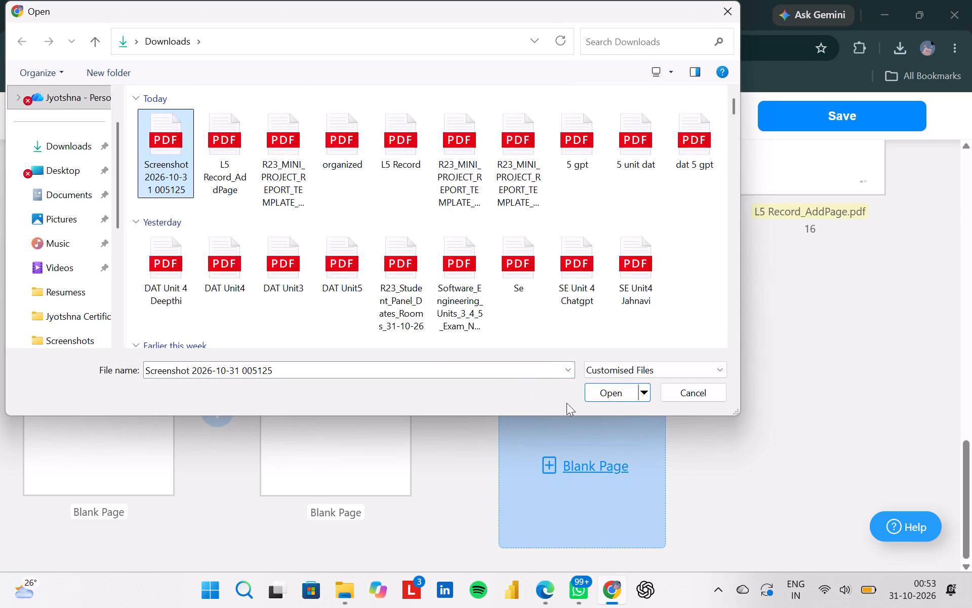
left_click(614, 390)
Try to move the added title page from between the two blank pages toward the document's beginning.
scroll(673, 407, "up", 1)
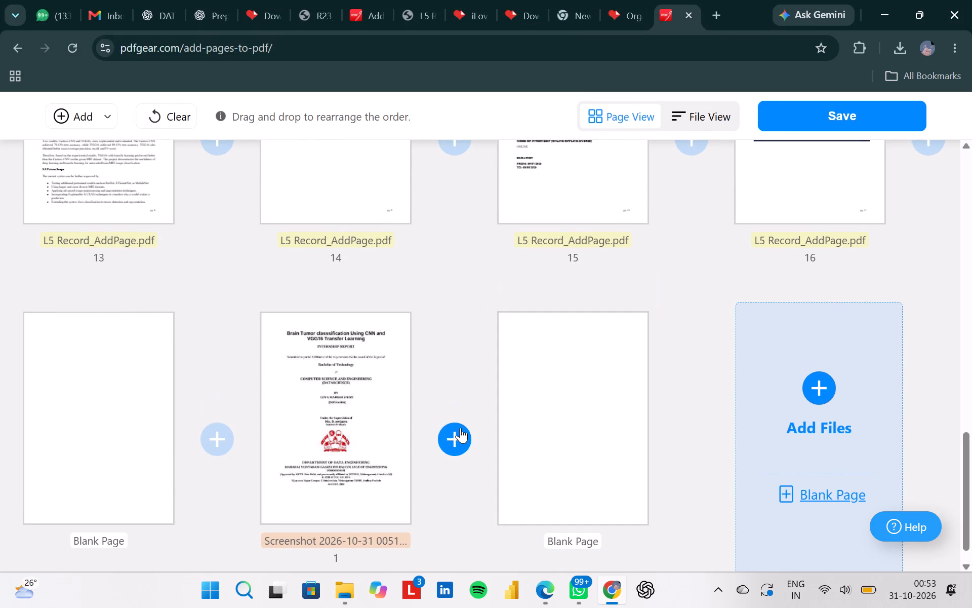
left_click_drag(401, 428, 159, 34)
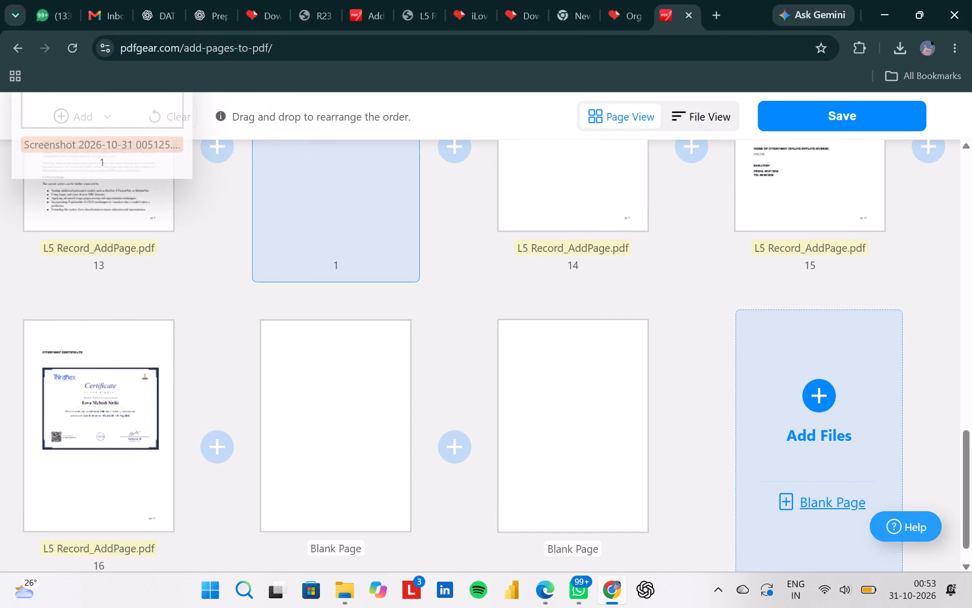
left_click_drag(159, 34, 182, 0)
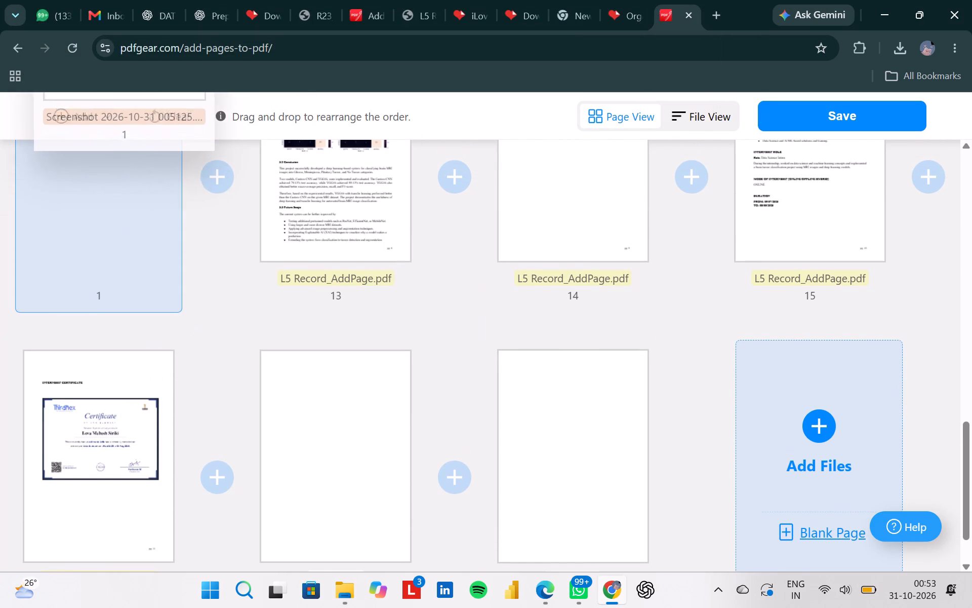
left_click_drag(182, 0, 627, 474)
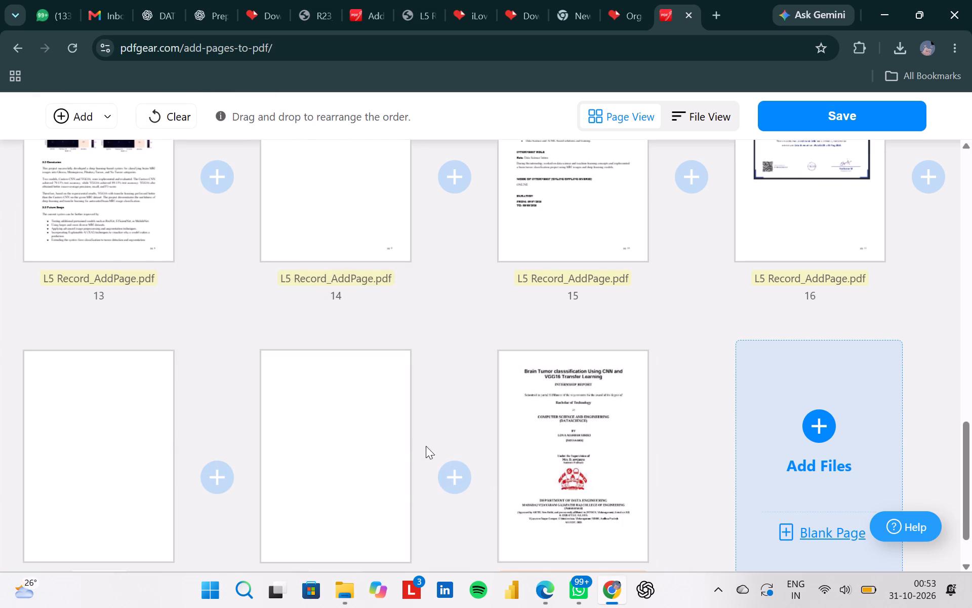
Delete the two blank pages that follow page 16 of L5 Record_AddPage.
left_click(338, 376)
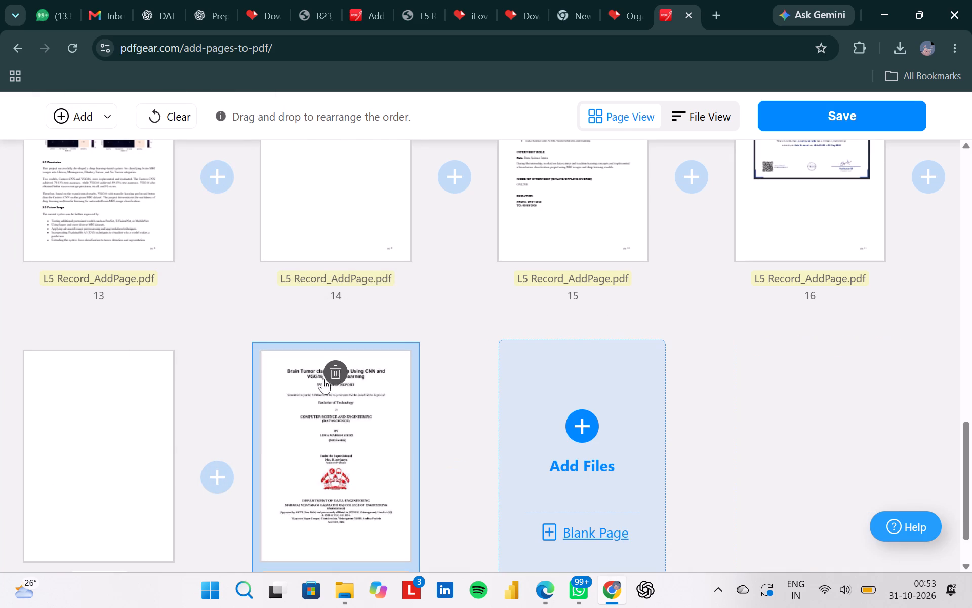
left_click_drag(143, 414, 111, 402)
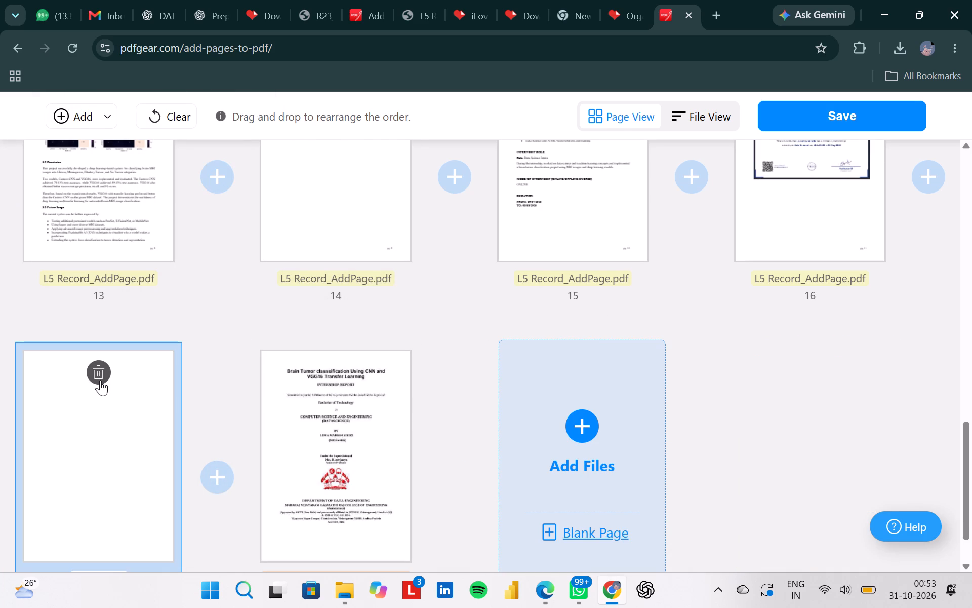
left_click(100, 380)
Move the title page from the end of the document to first place, before the signed certificate page.
scroll(692, 331, "up", 1)
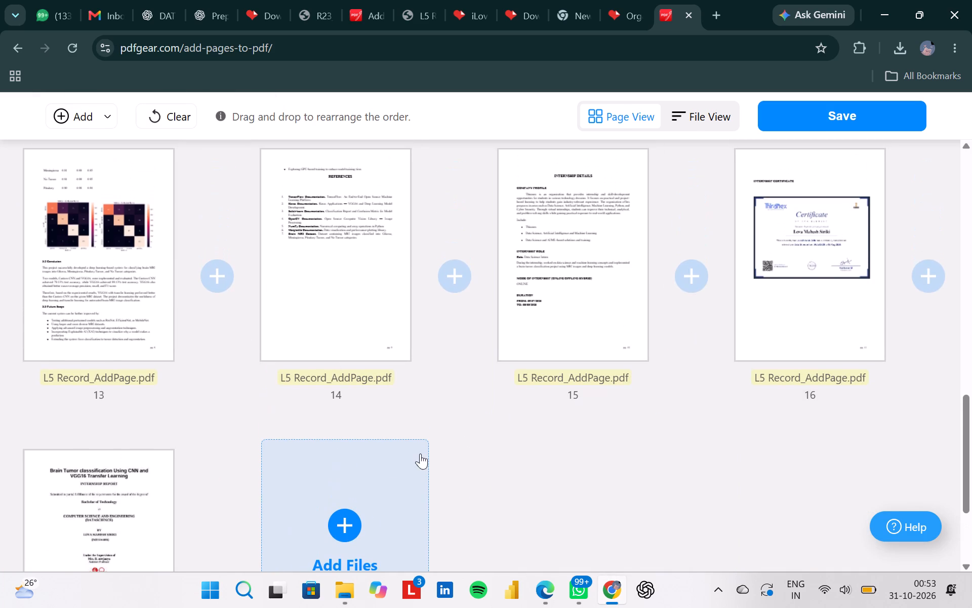
left_click_drag(63, 562, 65, 0)
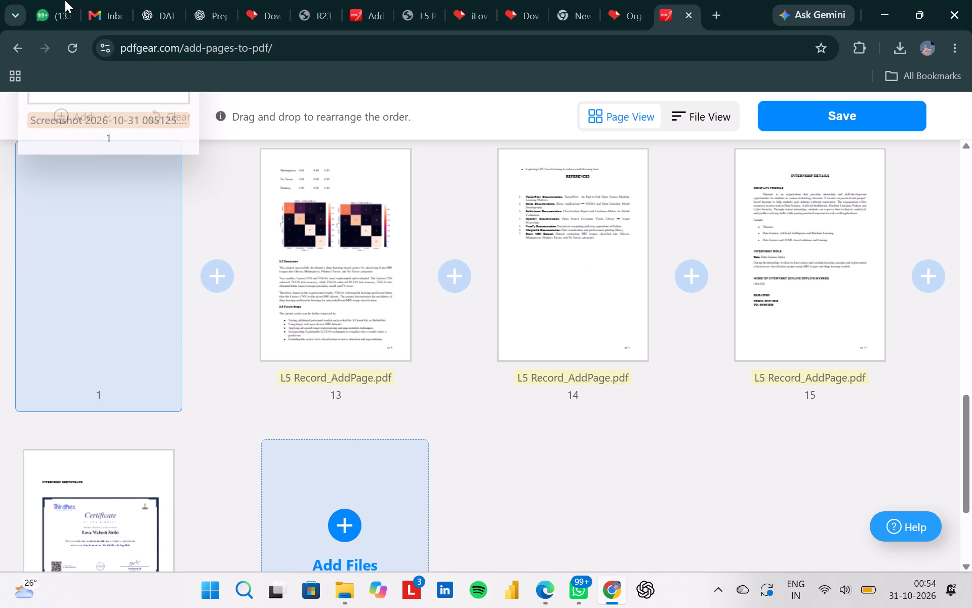
left_click_drag(65, 0, 64, 17)
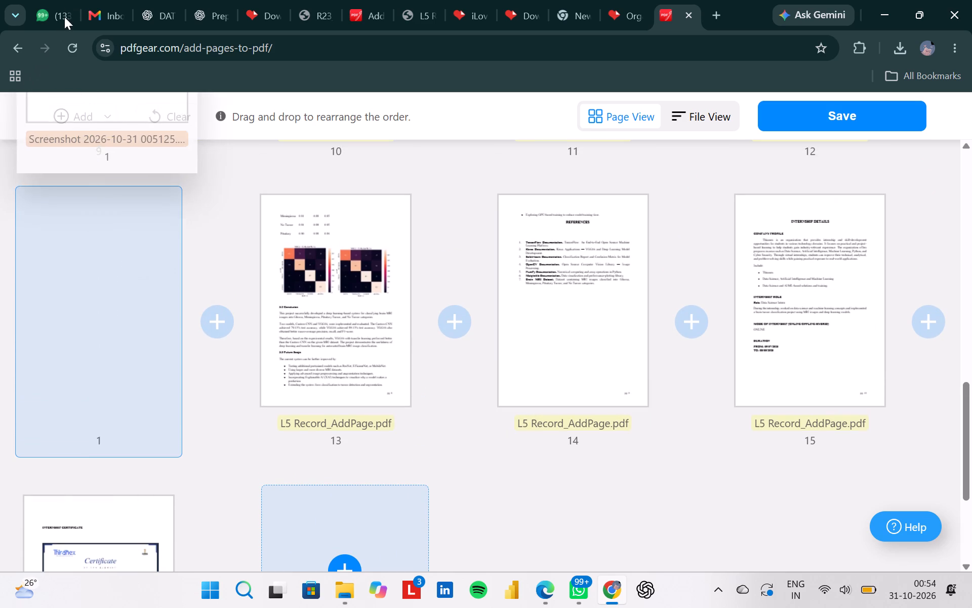
left_click_drag(64, 17, 0, 361)
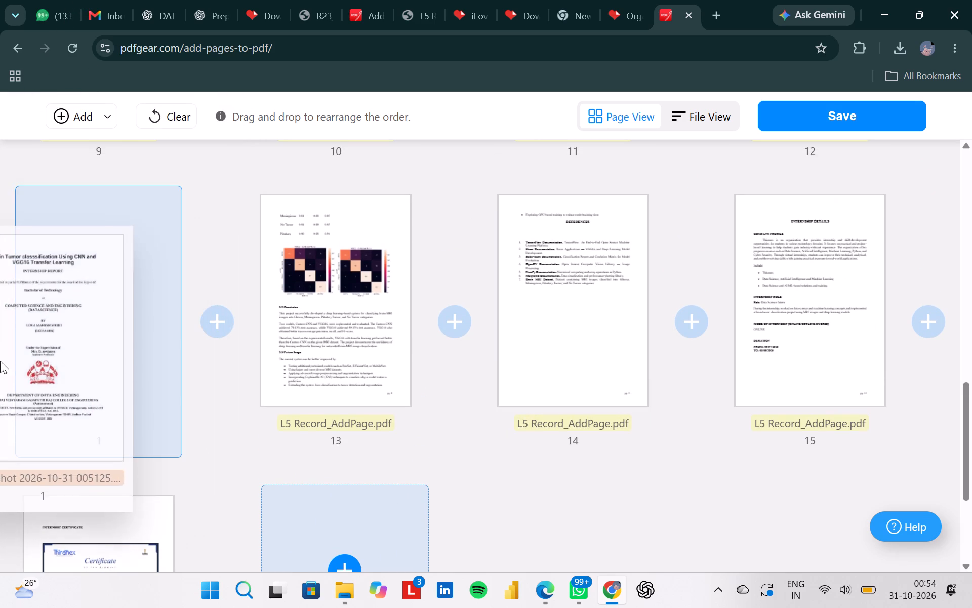
left_click_drag(0, 361, 43, 309)
scroll(277, 405, "up", 1)
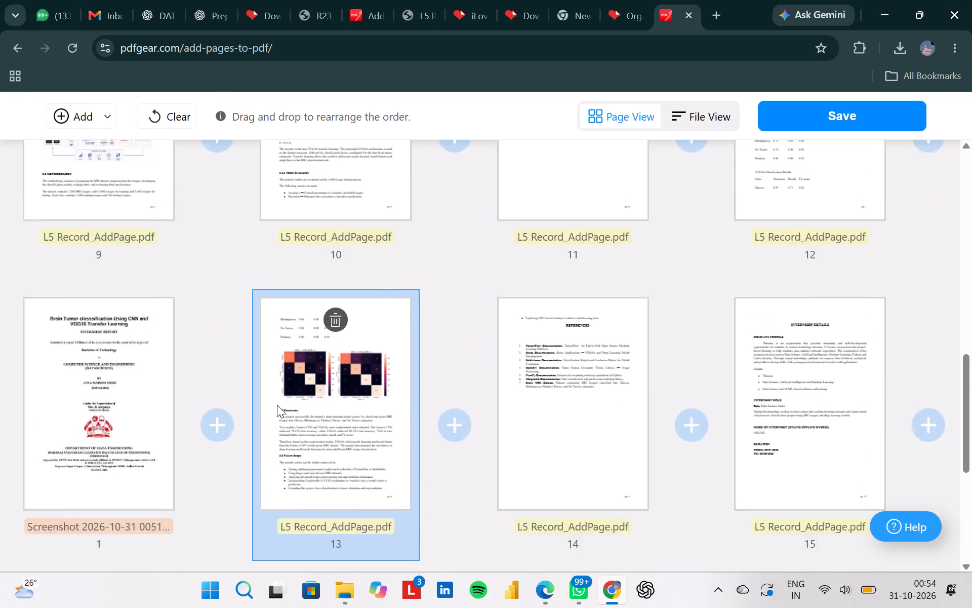
scroll(277, 405, "up", 1)
left_click_drag(122, 428, 68, 2)
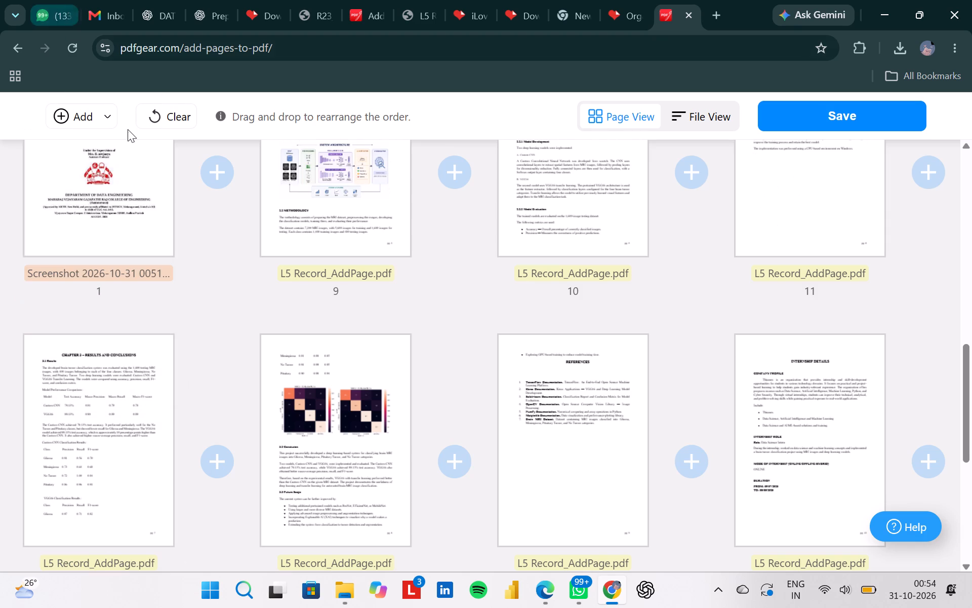
scroll(128, 129, "up", 2)
scroll(213, 313, "up", 3)
left_click_drag(84, 391, 92, 178)
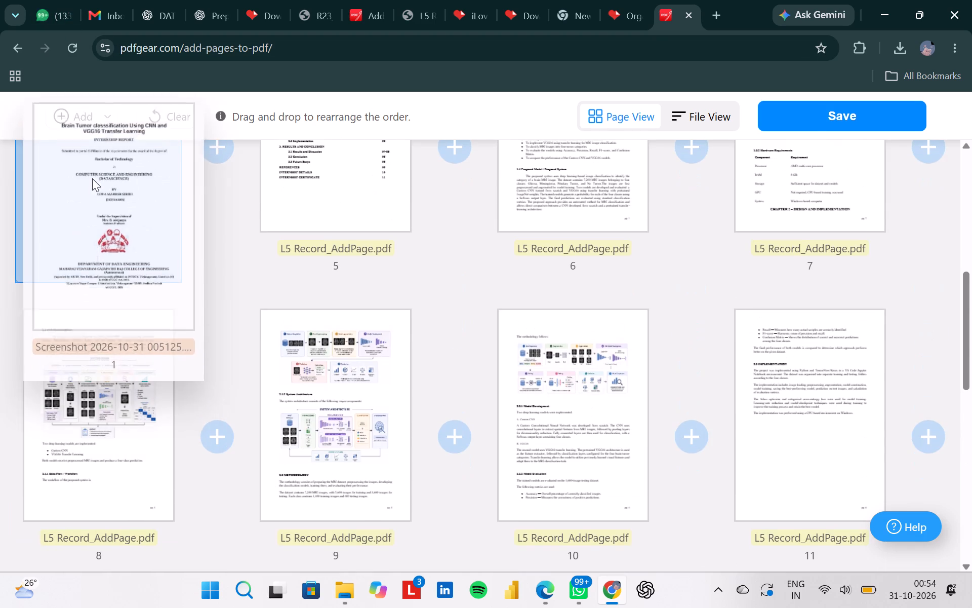
left_click_drag(92, 178, 73, 166)
scroll(223, 203, "up", 3)
left_click_drag(128, 411, 100, 240)
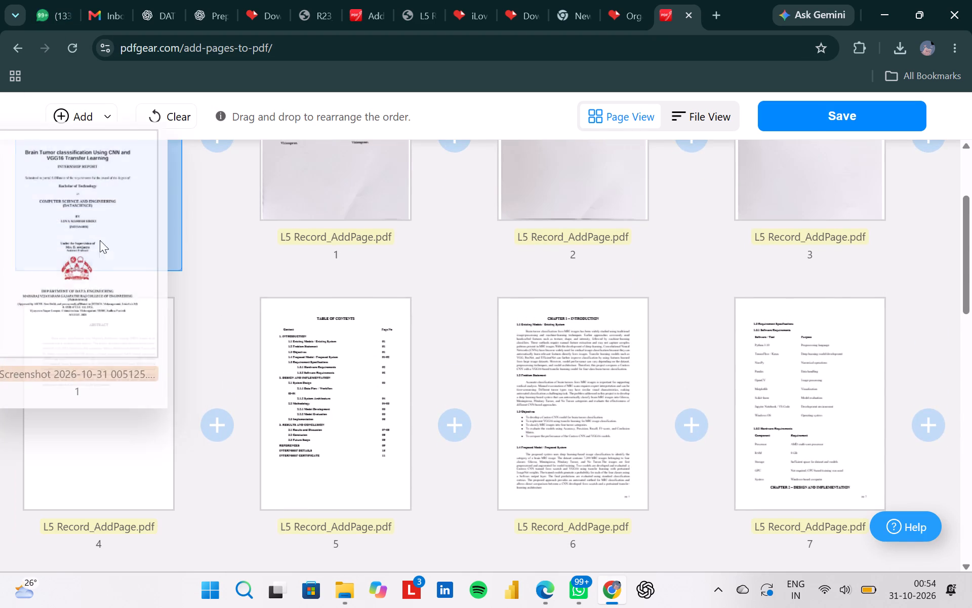
left_click_drag(100, 240, 94, 208)
scroll(305, 210, "up", 2)
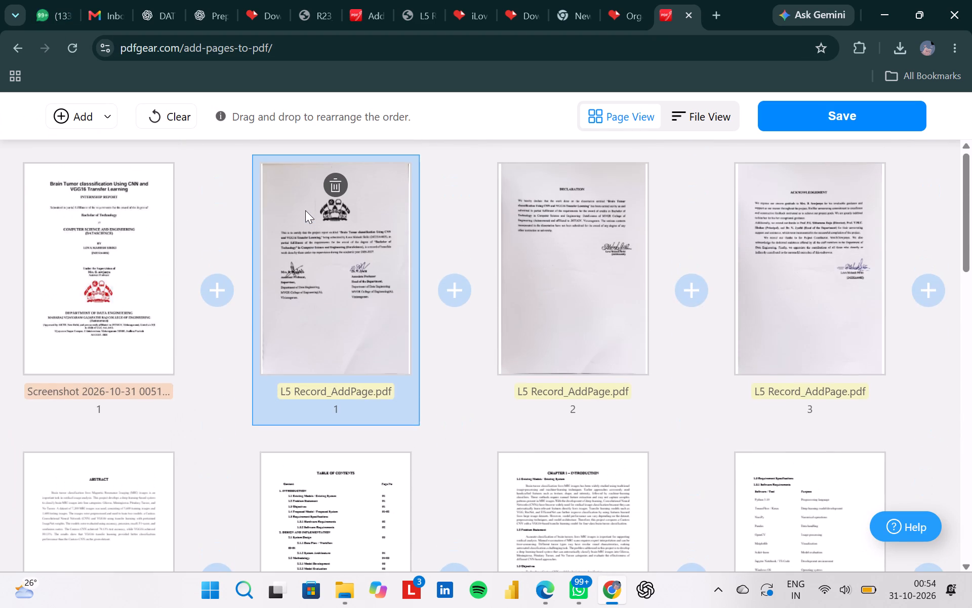
Check the page order through to the internship certificate, and save and download the combined PDF.
scroll(452, 302, "down", 3)
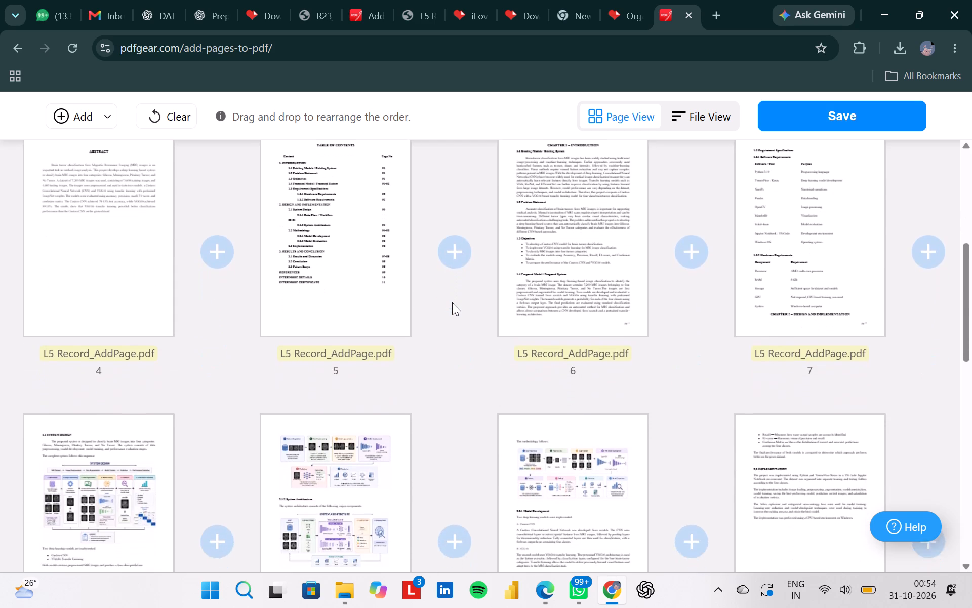
scroll(452, 302, "down", 4)
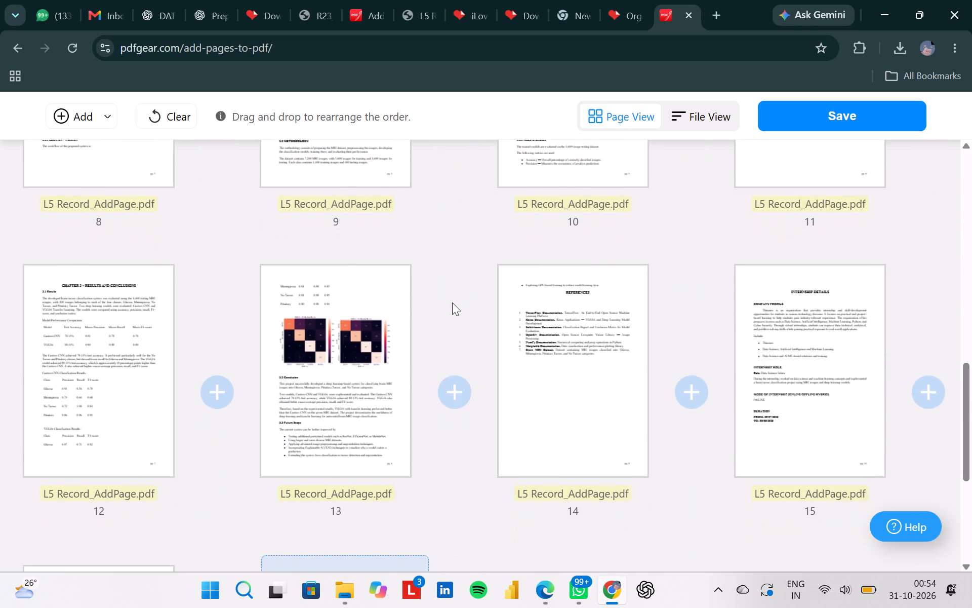
scroll(452, 302, "down", 2)
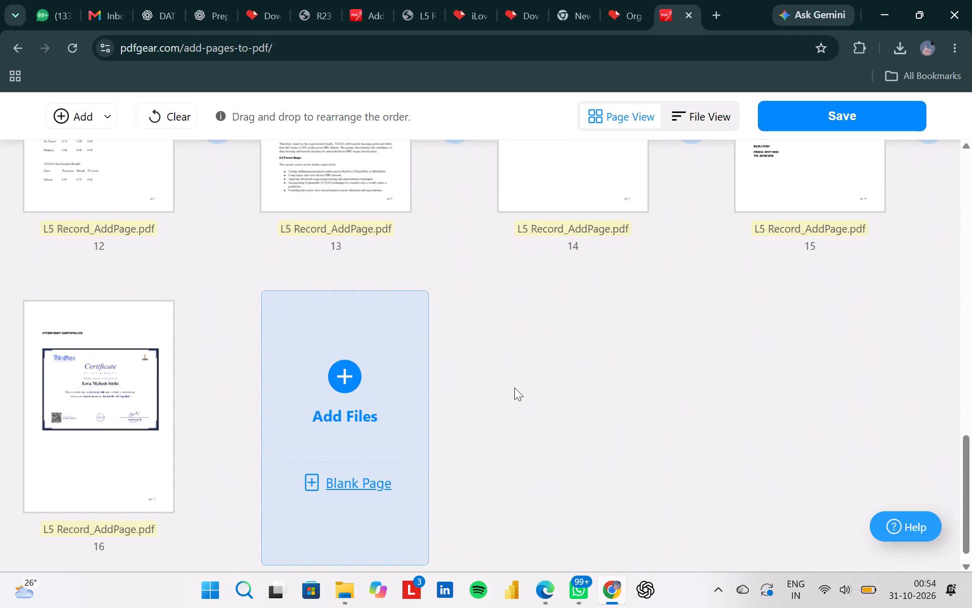
scroll(514, 388, "down", 1)
left_click(865, 117)
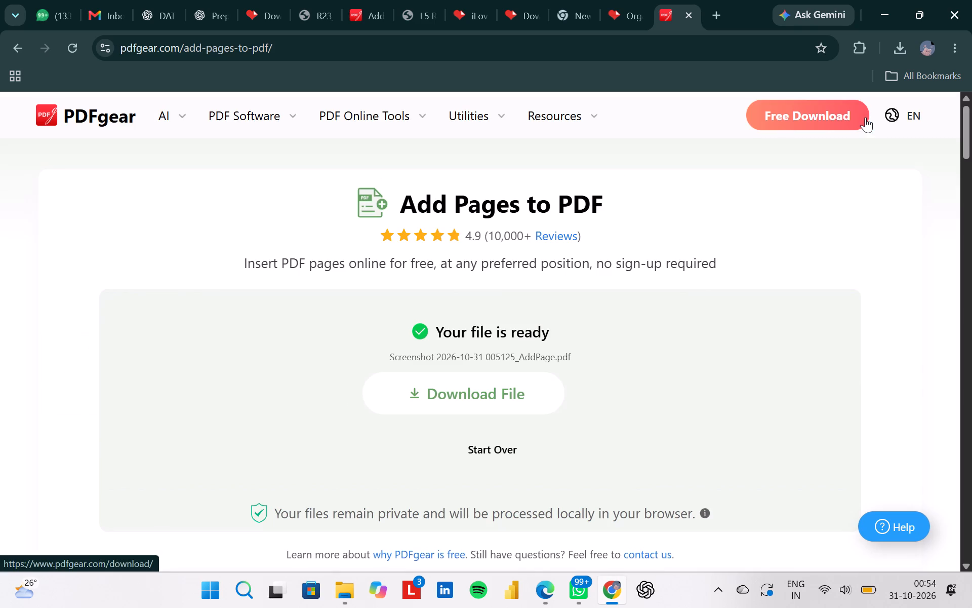
left_click(514, 389)
Open the downloaded combined PDF in the browser.
double_click(803, 98)
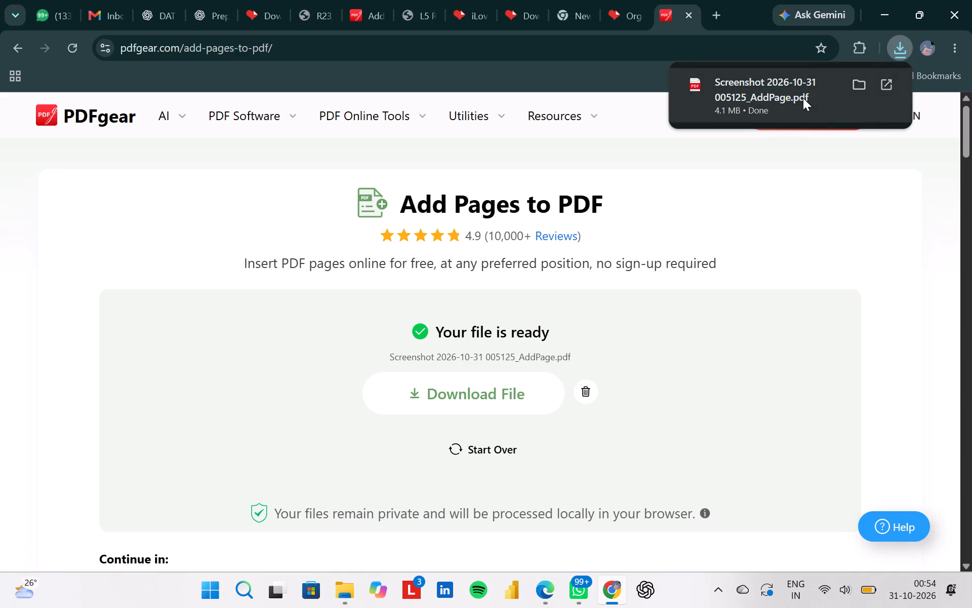
left_click(355, 606)
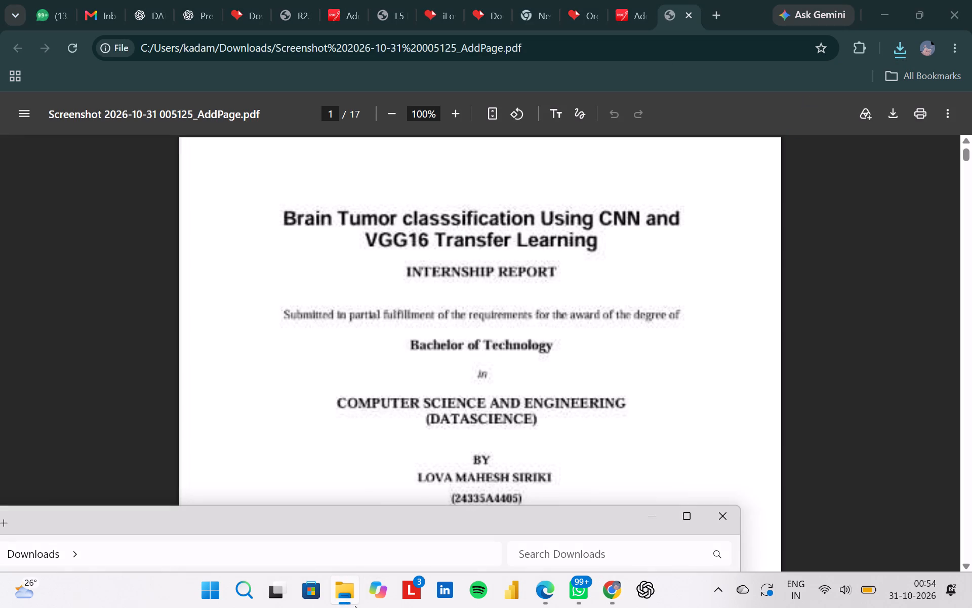
left_click_drag(417, 527, 543, 0)
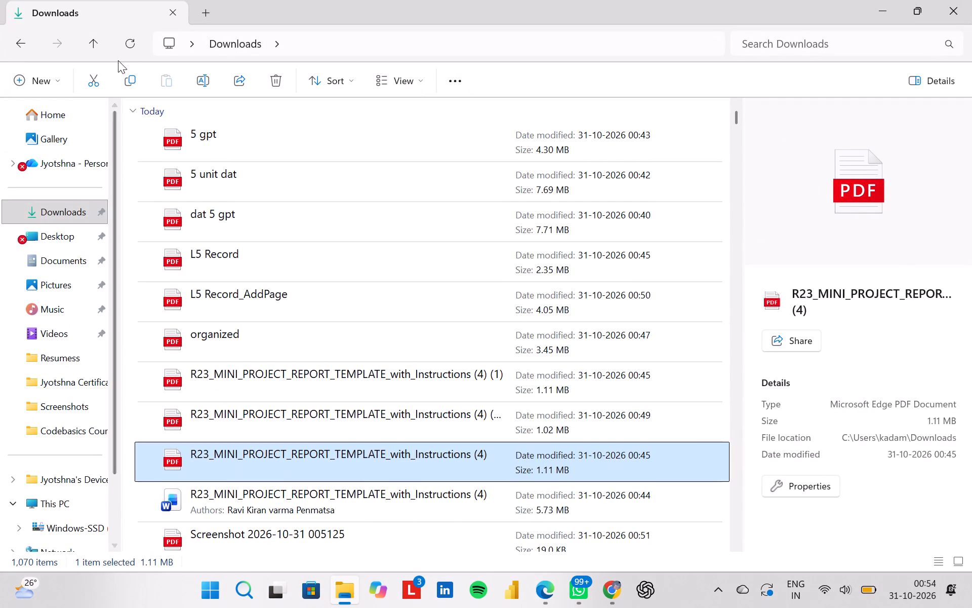
left_click(132, 32)
double_click(132, 32)
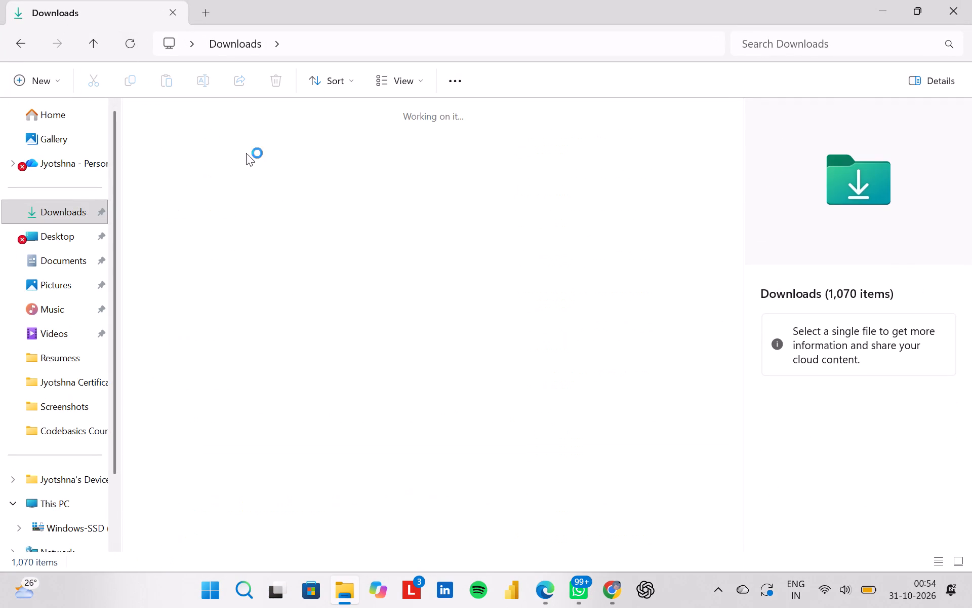
scroll(317, 374, "down", 1)
double_click(342, 436)
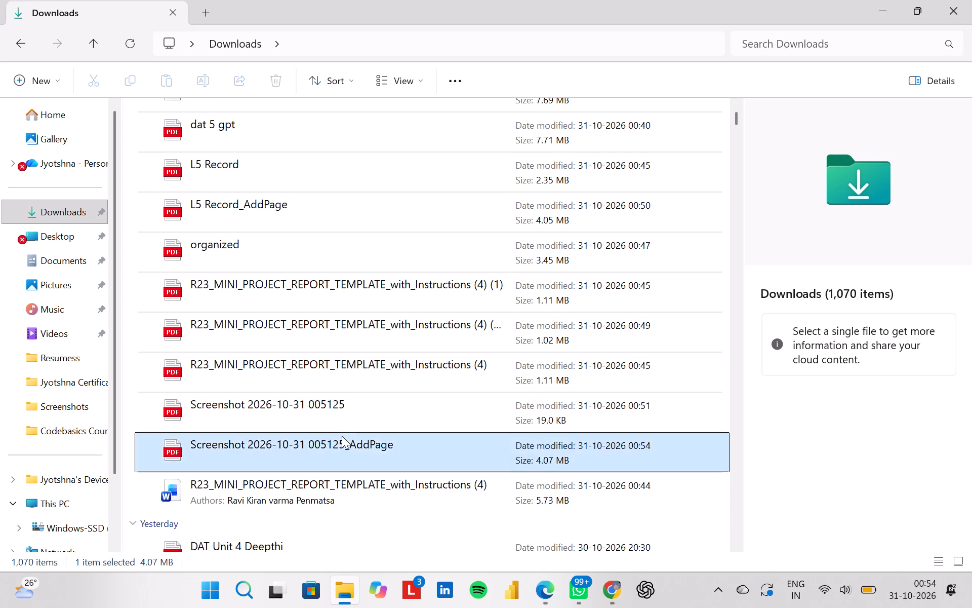
Look through the title page and the signed pages after it in the combined PDF, and put the viewer away.
left_click(535, 368)
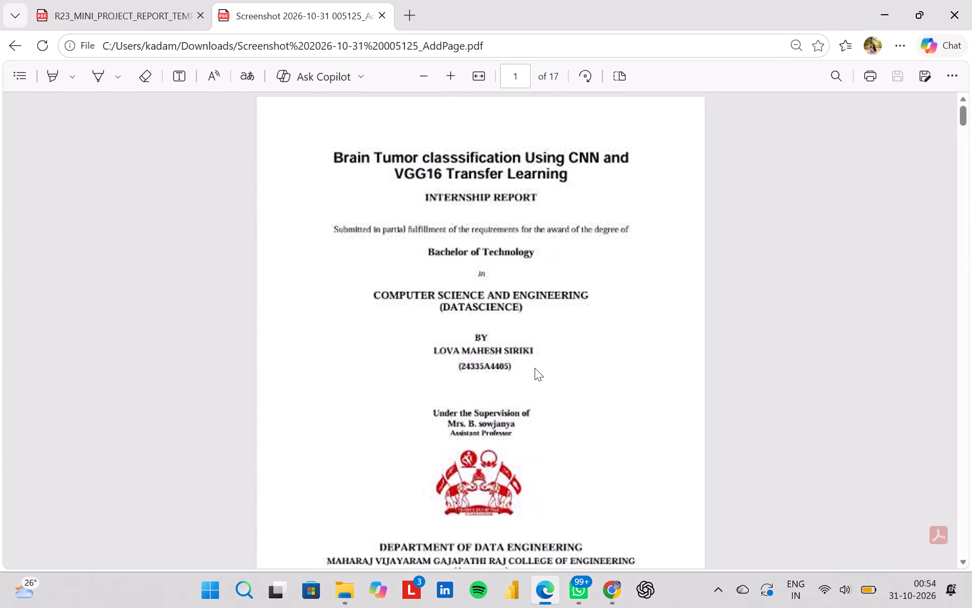
scroll(526, 392, "down", 2)
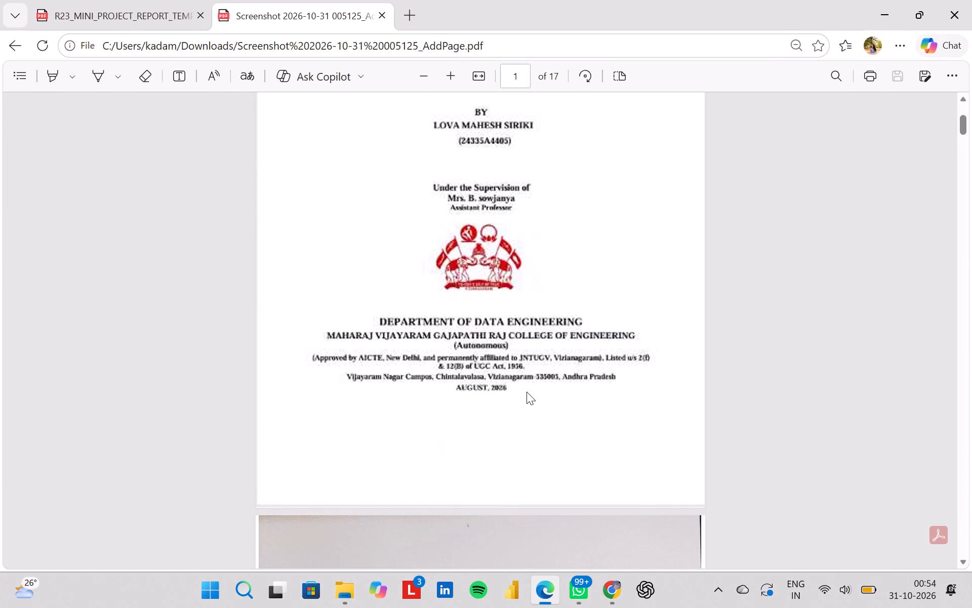
scroll(547, 249, "down", 2)
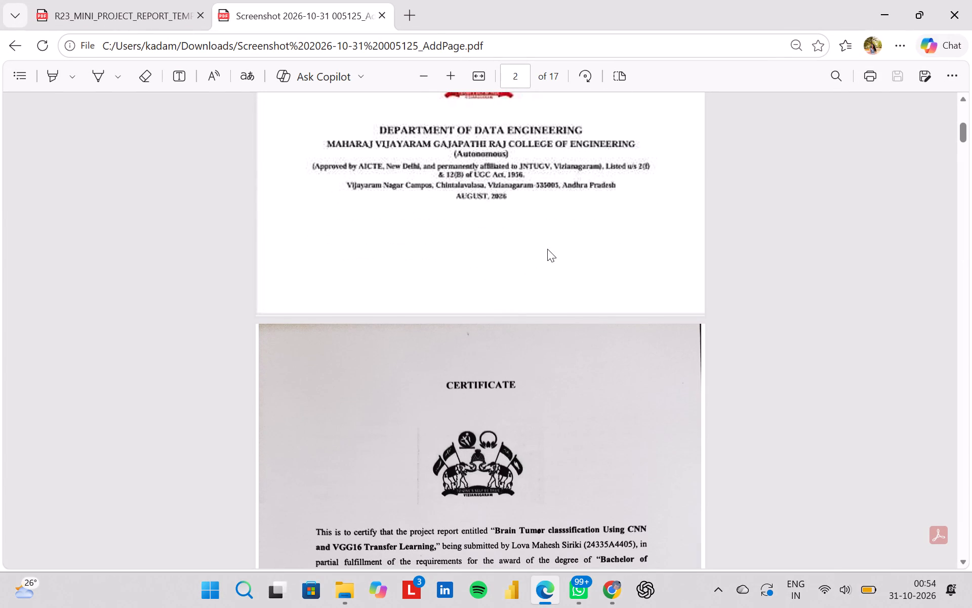
right_click(547, 249)
left_click(520, 273)
scroll(520, 273, "down", 4)
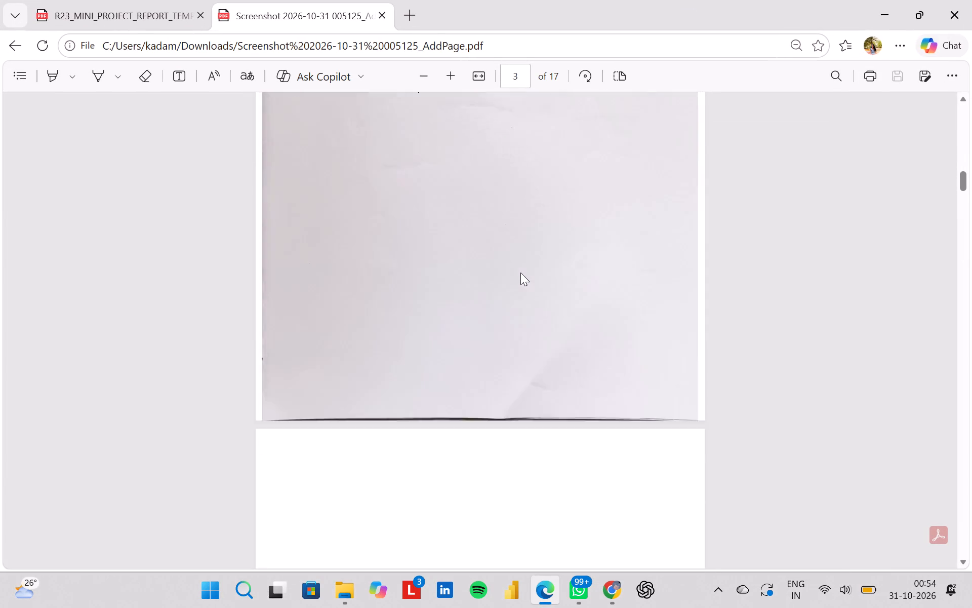
scroll(520, 273, "down", 5)
left_click_drag(679, 0, 460, 571)
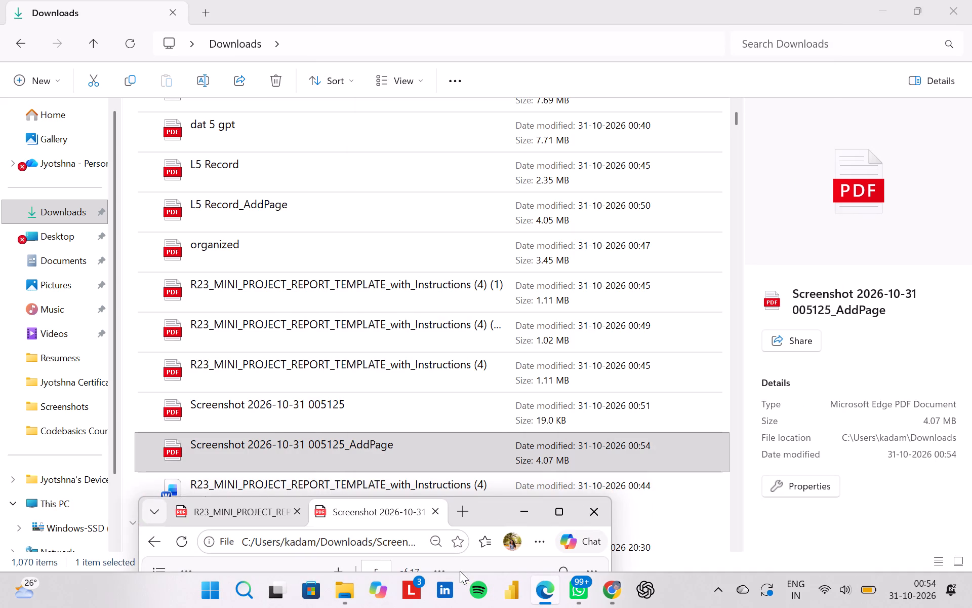
left_click(364, 451)
right_click(364, 451)
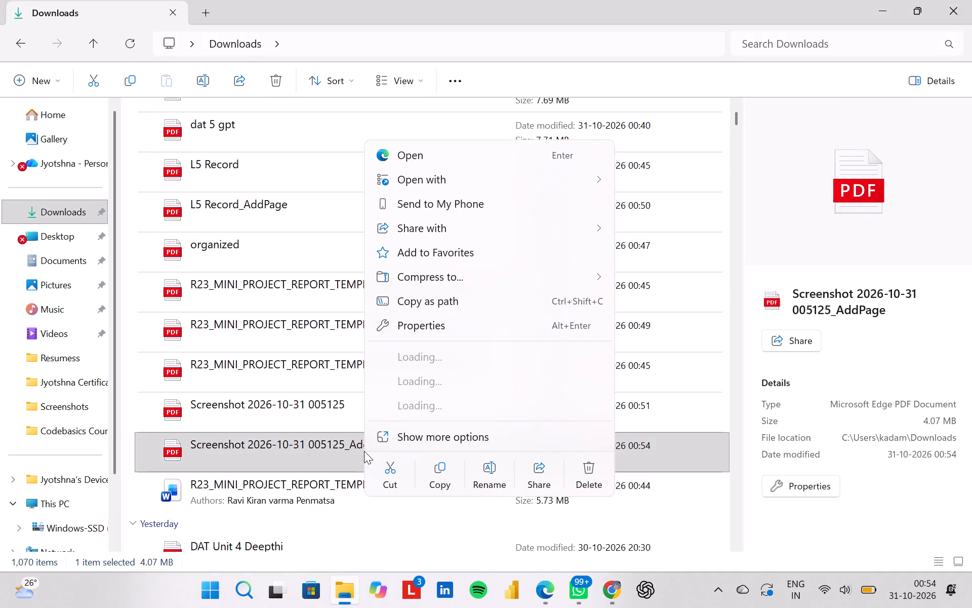
left_click(486, 481)
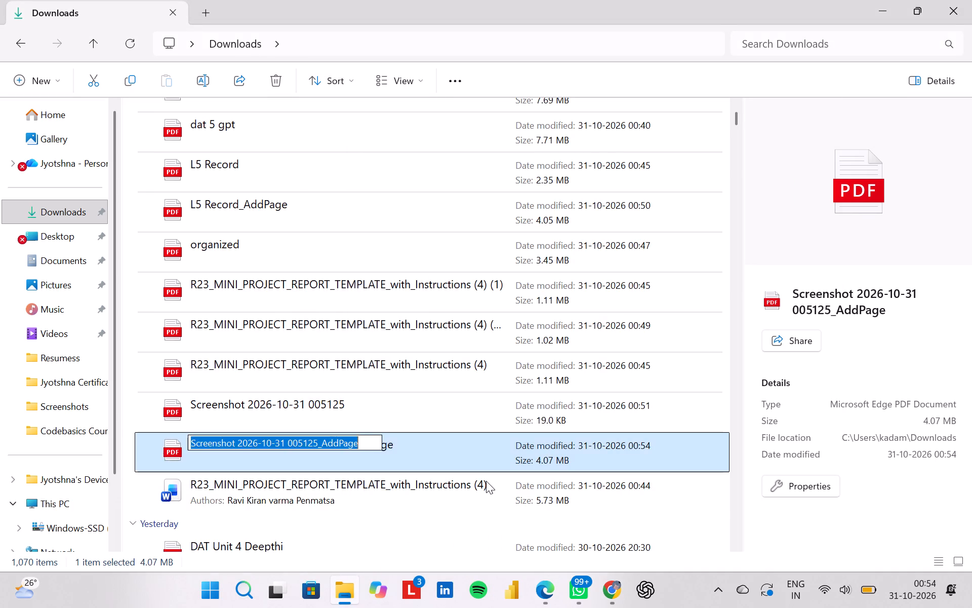
key("BackSpace")
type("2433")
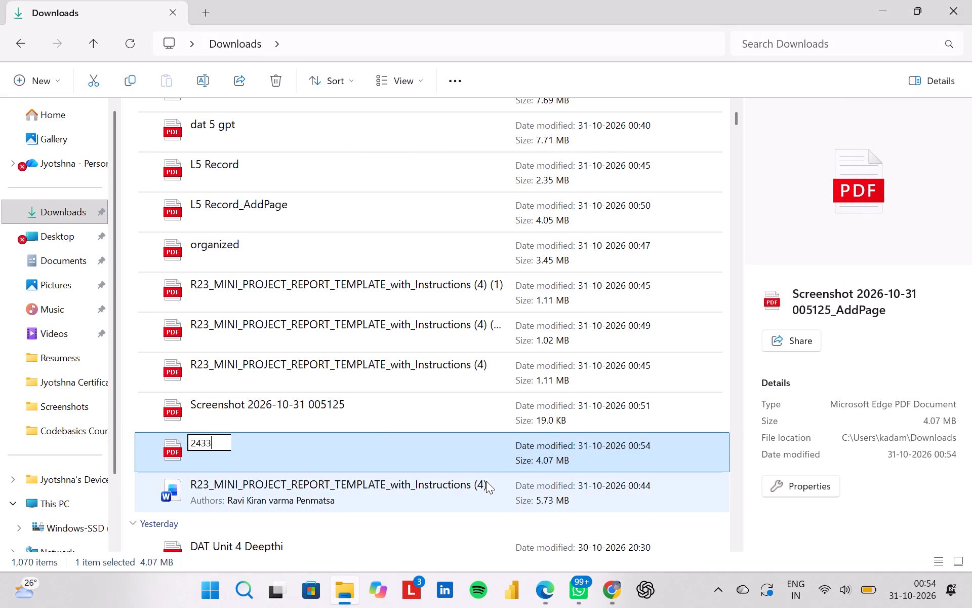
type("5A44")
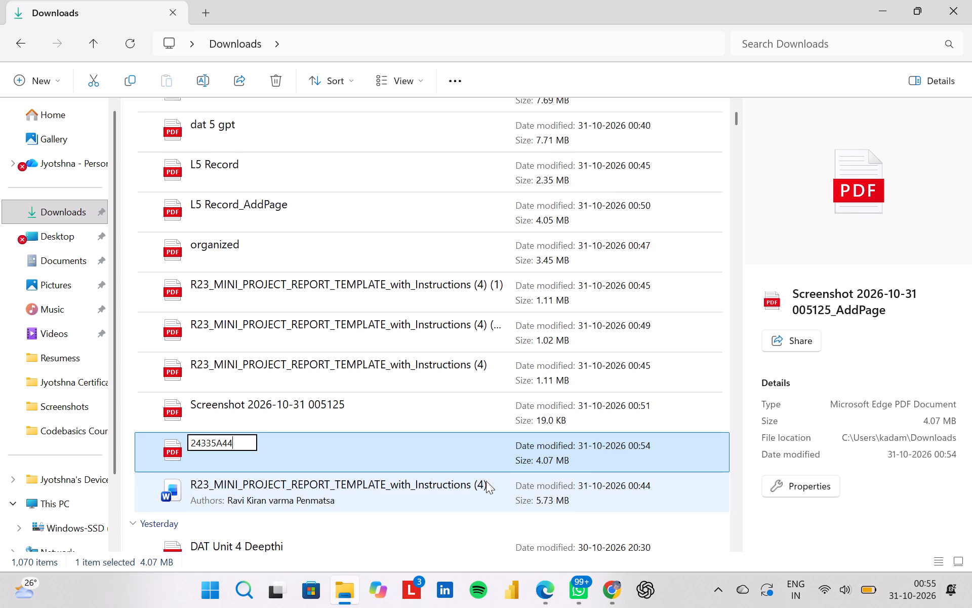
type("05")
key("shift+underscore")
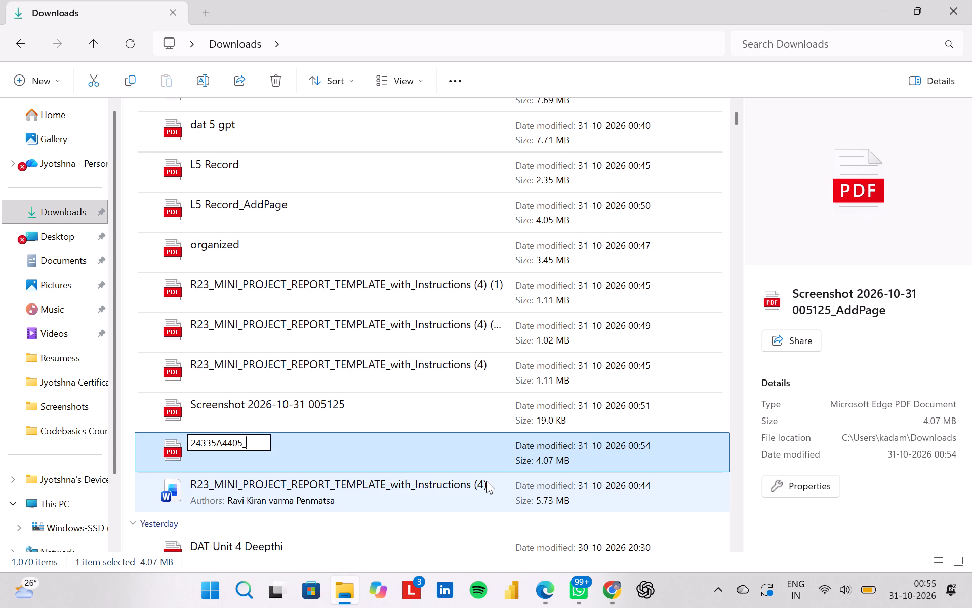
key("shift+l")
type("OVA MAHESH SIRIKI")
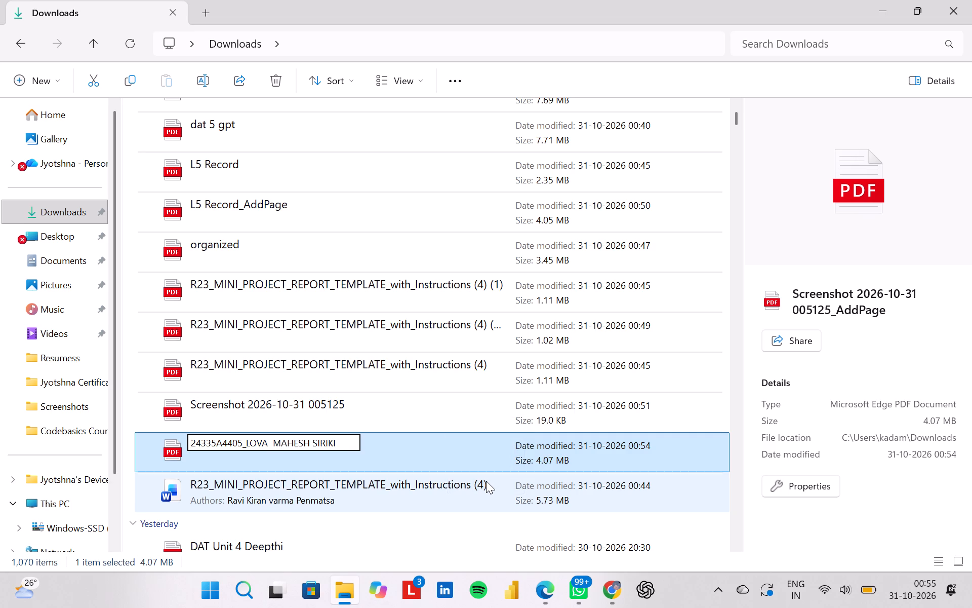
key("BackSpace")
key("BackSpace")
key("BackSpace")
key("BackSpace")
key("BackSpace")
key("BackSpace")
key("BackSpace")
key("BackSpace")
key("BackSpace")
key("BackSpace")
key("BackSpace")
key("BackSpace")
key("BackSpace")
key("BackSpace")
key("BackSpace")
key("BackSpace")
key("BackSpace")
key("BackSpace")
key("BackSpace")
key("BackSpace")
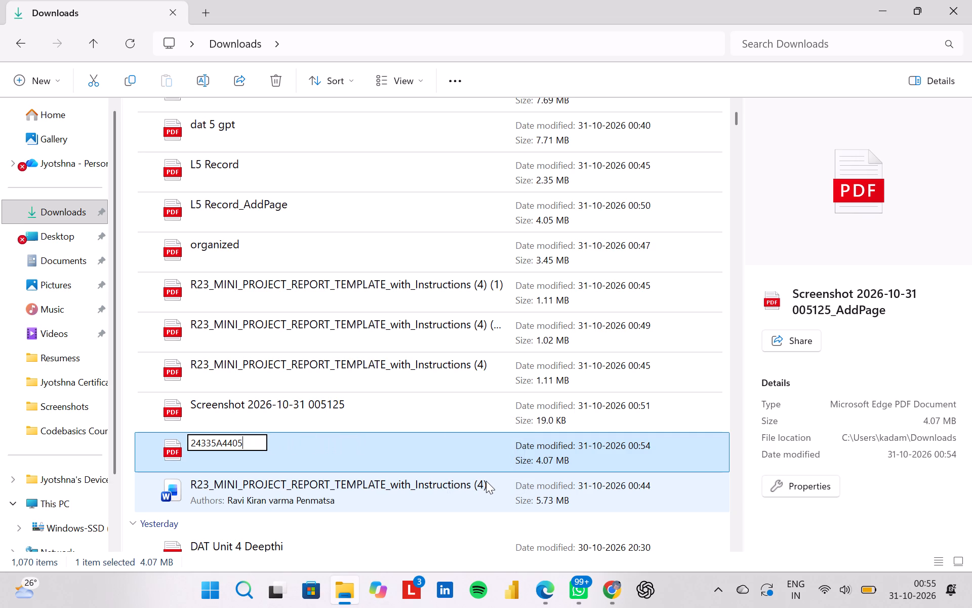
Complete the file name by adding _INTERNSHIP REPORT after the roll number, and apply the rename.
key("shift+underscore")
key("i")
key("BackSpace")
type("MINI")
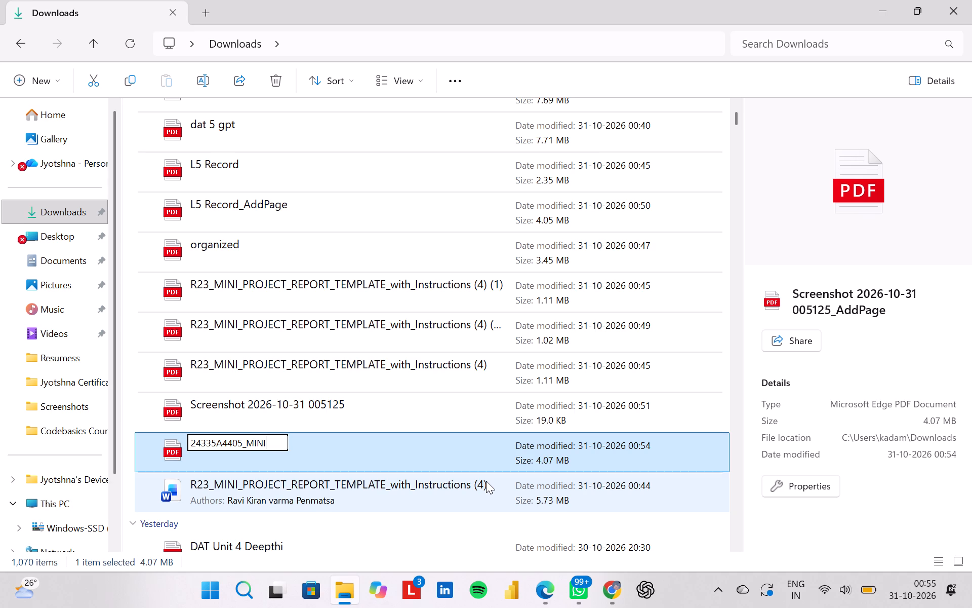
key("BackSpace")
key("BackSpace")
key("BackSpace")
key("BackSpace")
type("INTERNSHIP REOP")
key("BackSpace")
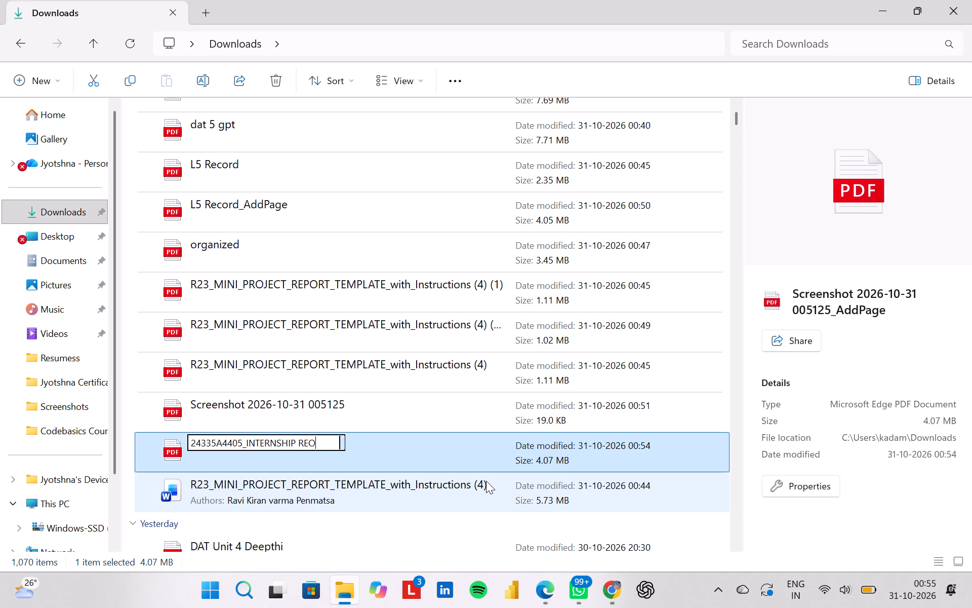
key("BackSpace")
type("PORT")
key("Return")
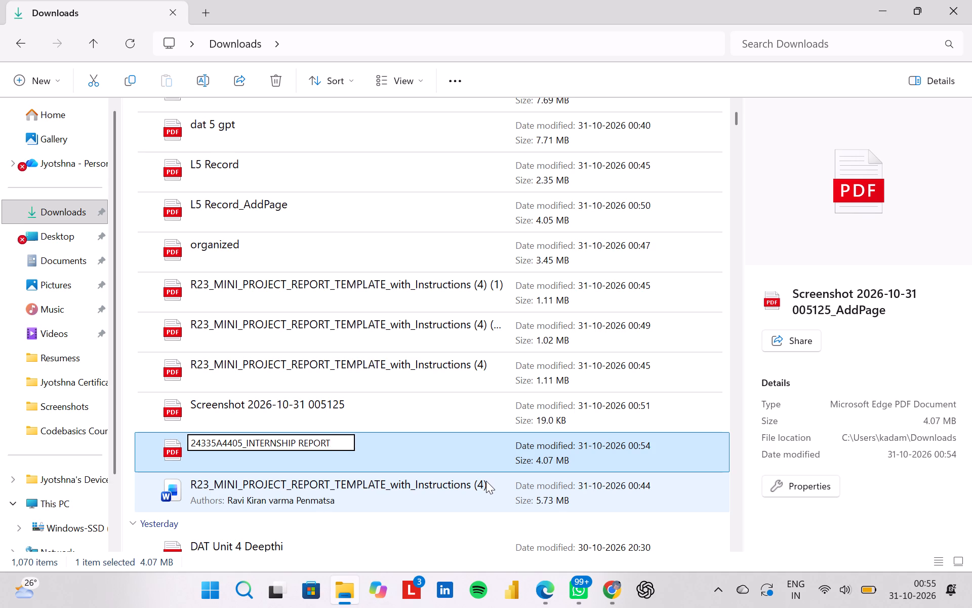
Copy the renamed internship report PDF and move the File Explorer window aside to uncover the browser.
left_click(374, 449)
key("ctrl+c")
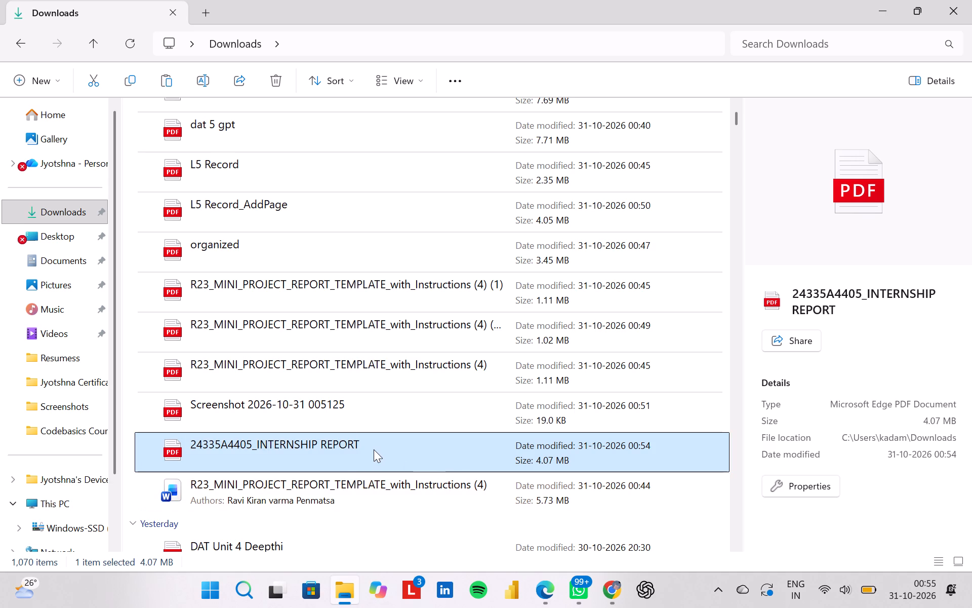
left_click_drag(483, 0, 335, 471)
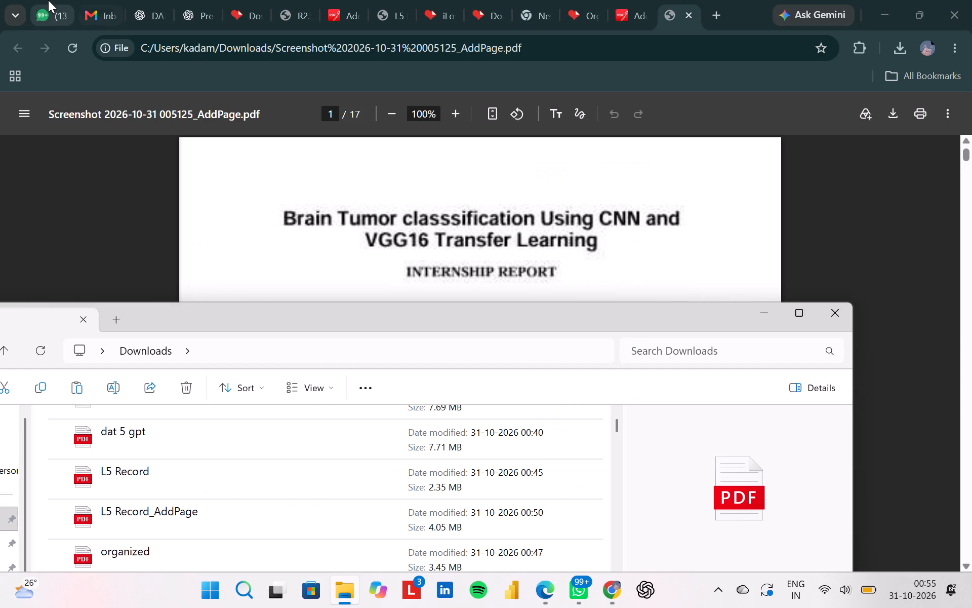